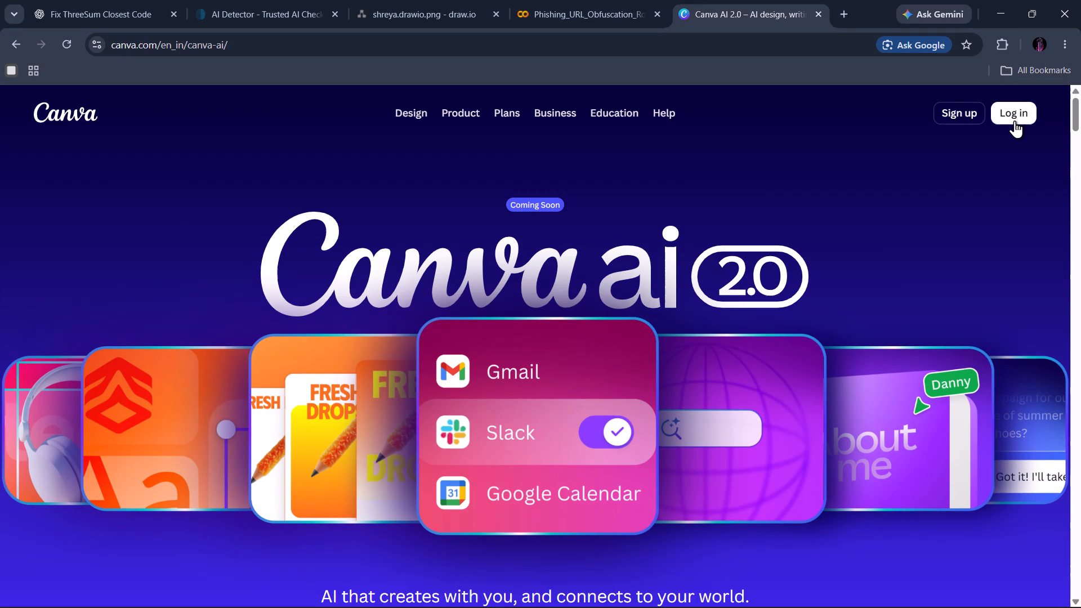
left_click(1007, 118)
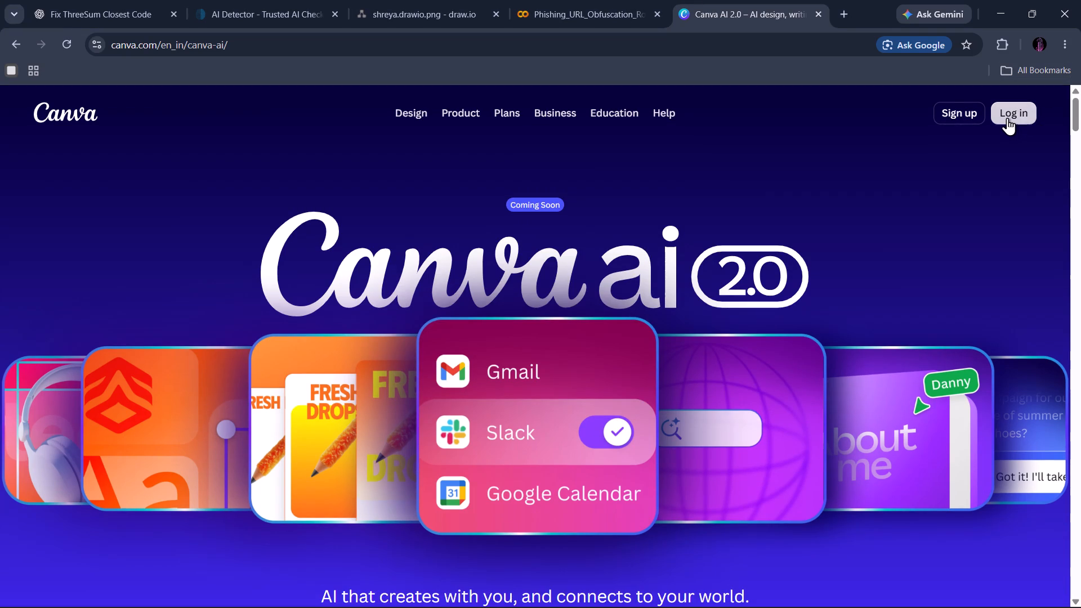
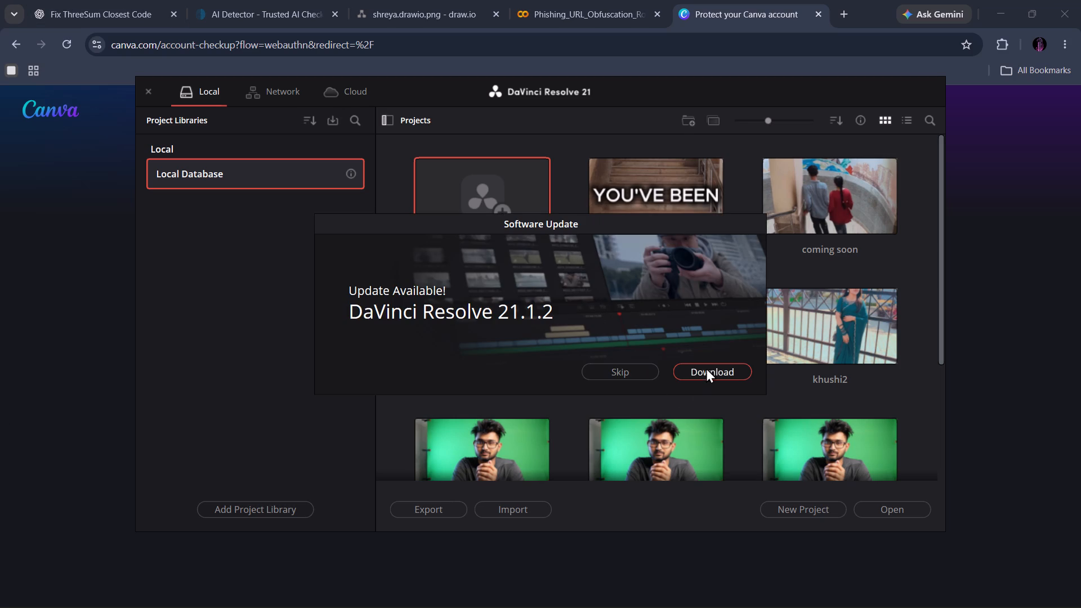
Start downloading the DaVinci Resolve 21.1.2 update.
left_click(707, 368)
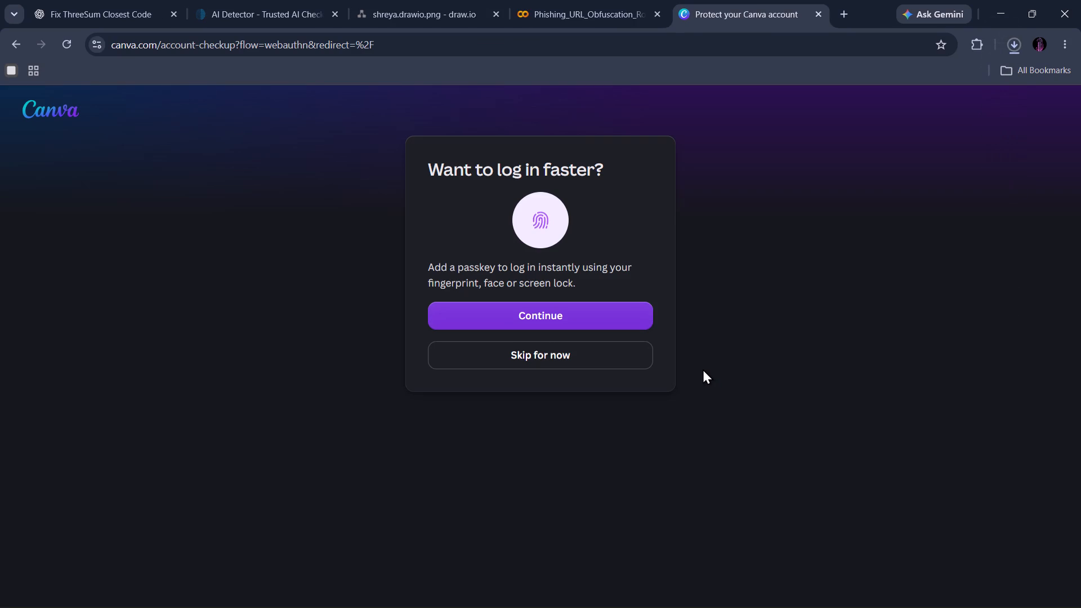
Skip adding a passkey and proceed to the Canva home page.
left_click(485, 353)
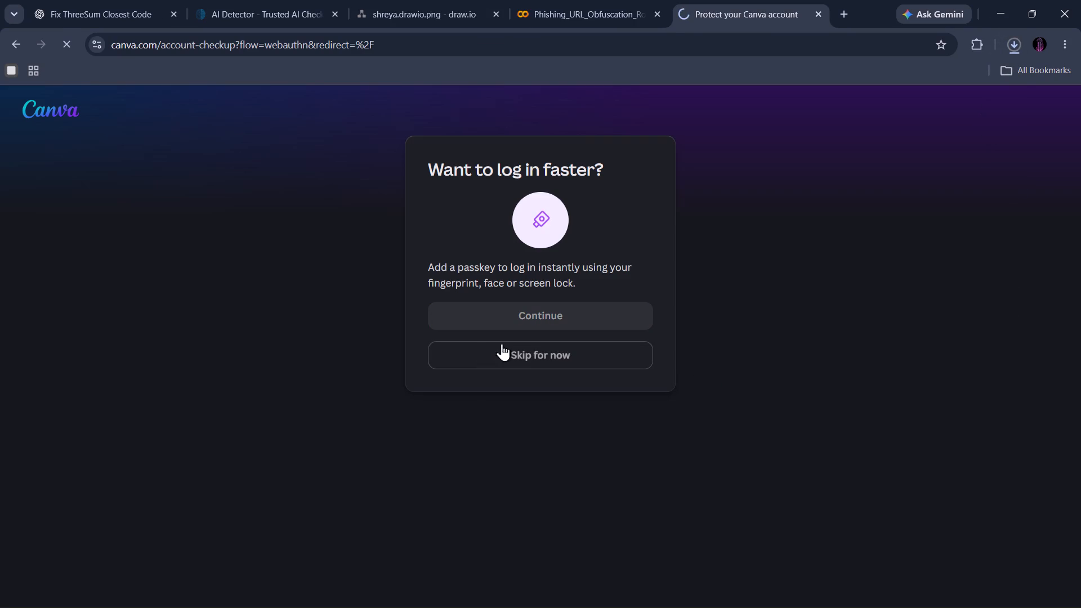
Check the progress of the DaVinci Resolve update in the browser's recent downloads.
left_click(1017, 44)
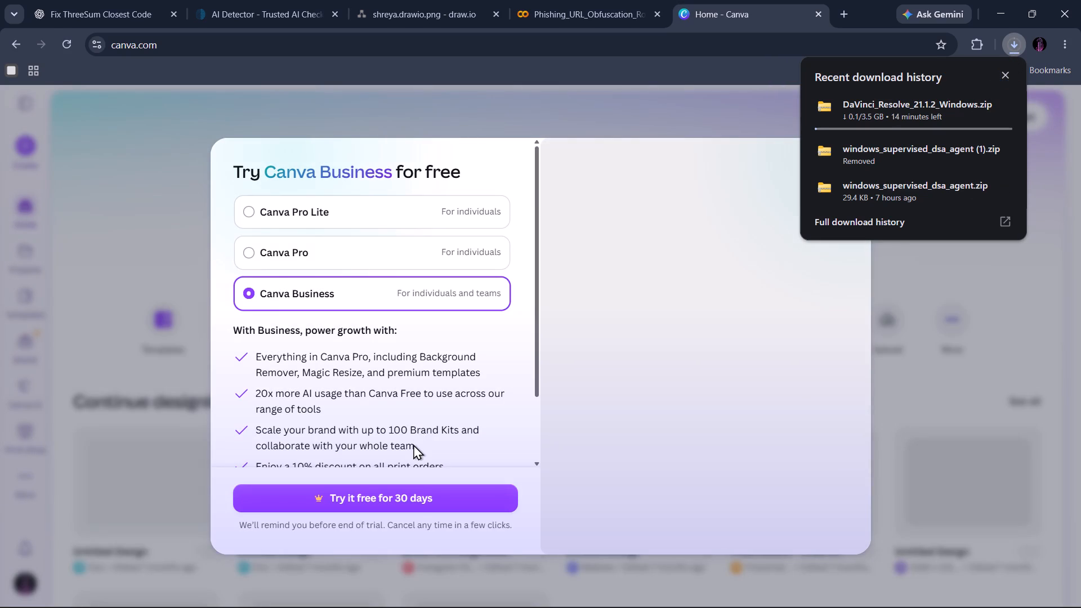
Compare the Canva Pro Lite, Pro and Business trial plans, review the Business trial pricing, and dismiss the offer.
scroll(413, 444, "down", 7)
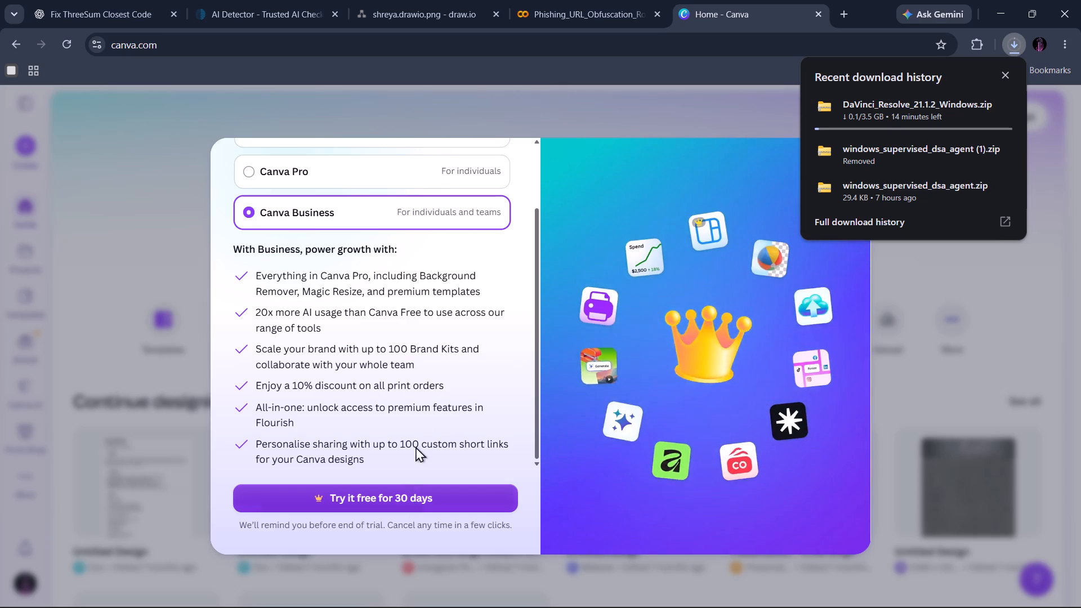
scroll(418, 399, "up", 4)
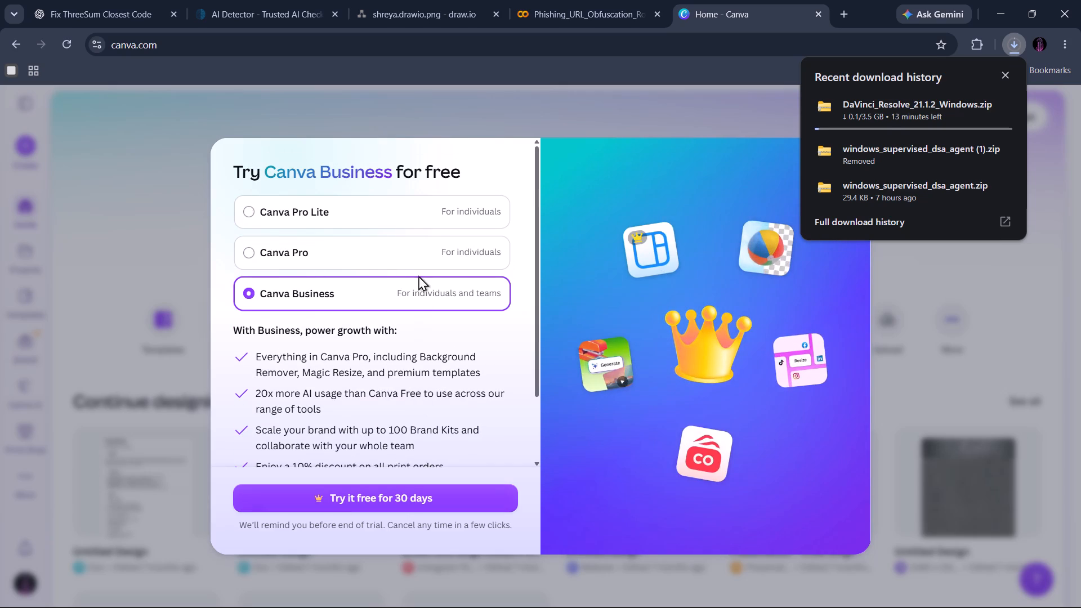
left_click(418, 253)
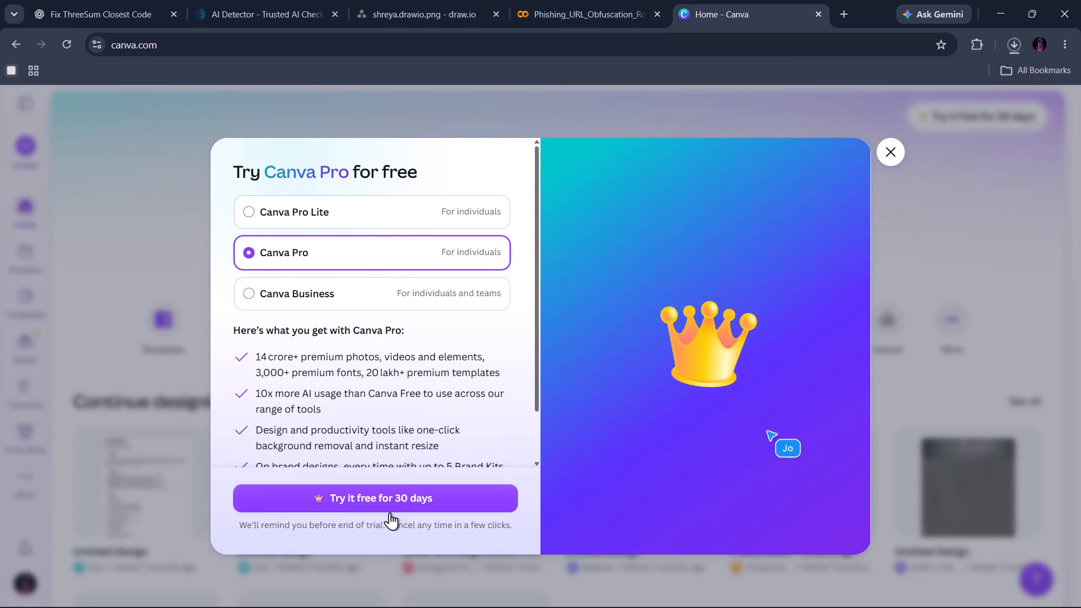
left_click(418, 221)
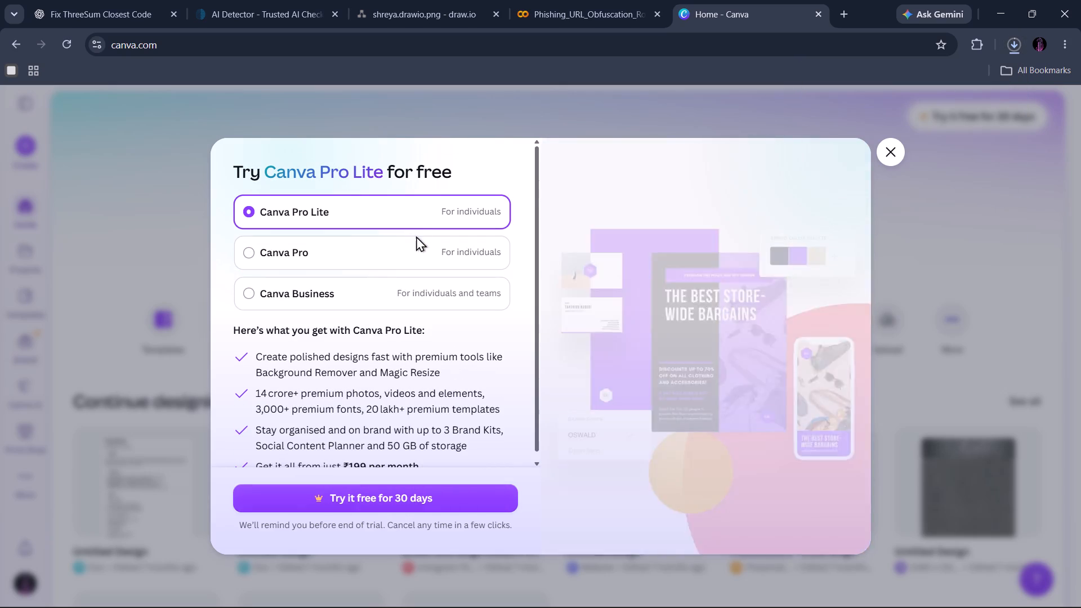
scroll(416, 440, "down", 2)
left_click(387, 279)
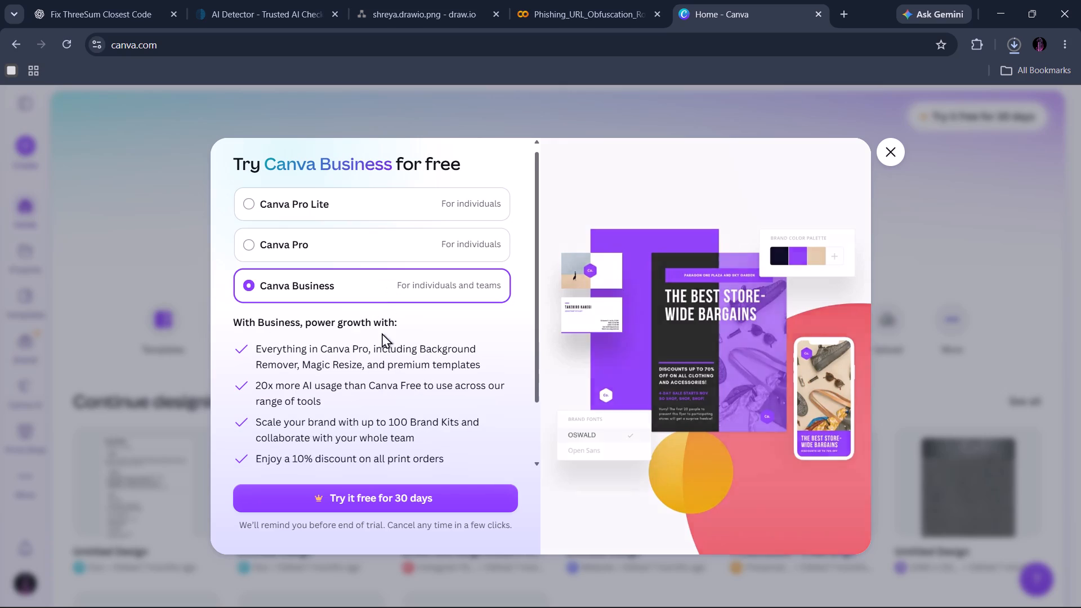
left_click(374, 489)
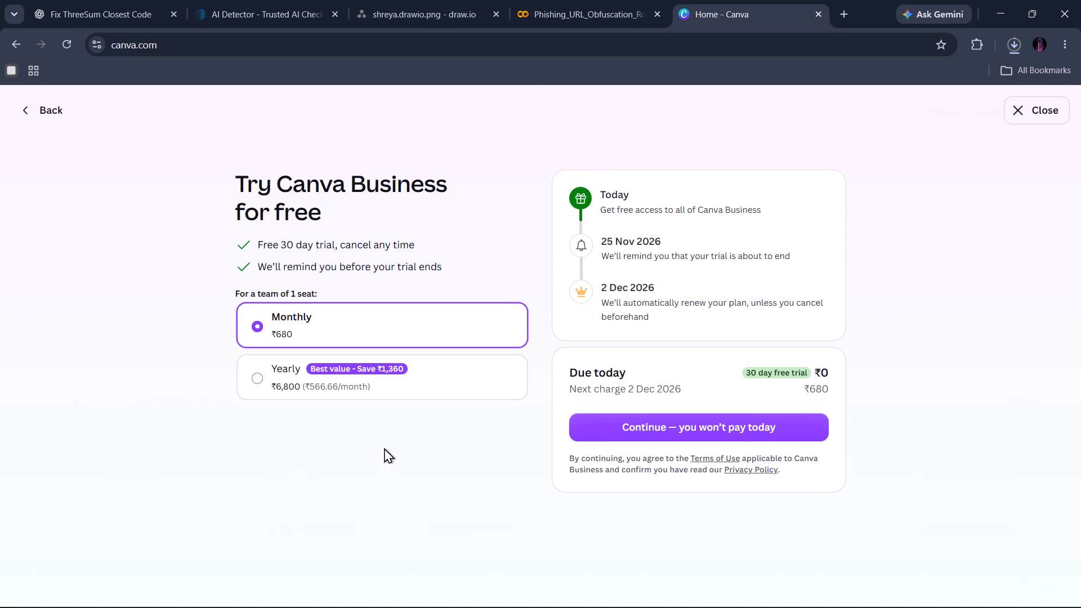
left_click(26, 110)
left_click(886, 157)
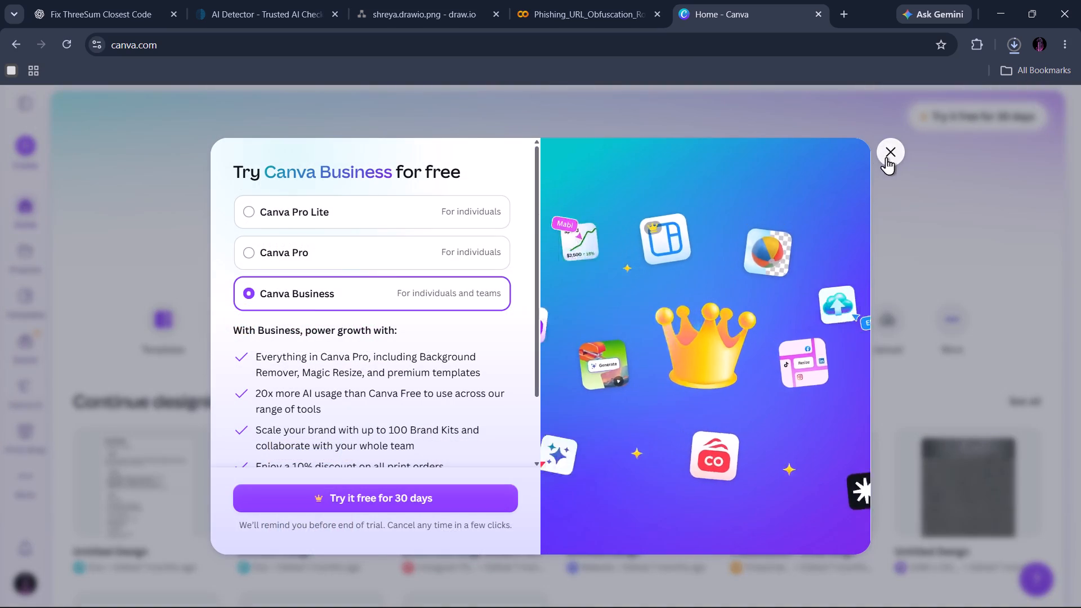
Switch Canva to template browsing and start a template search.
left_click(608, 189)
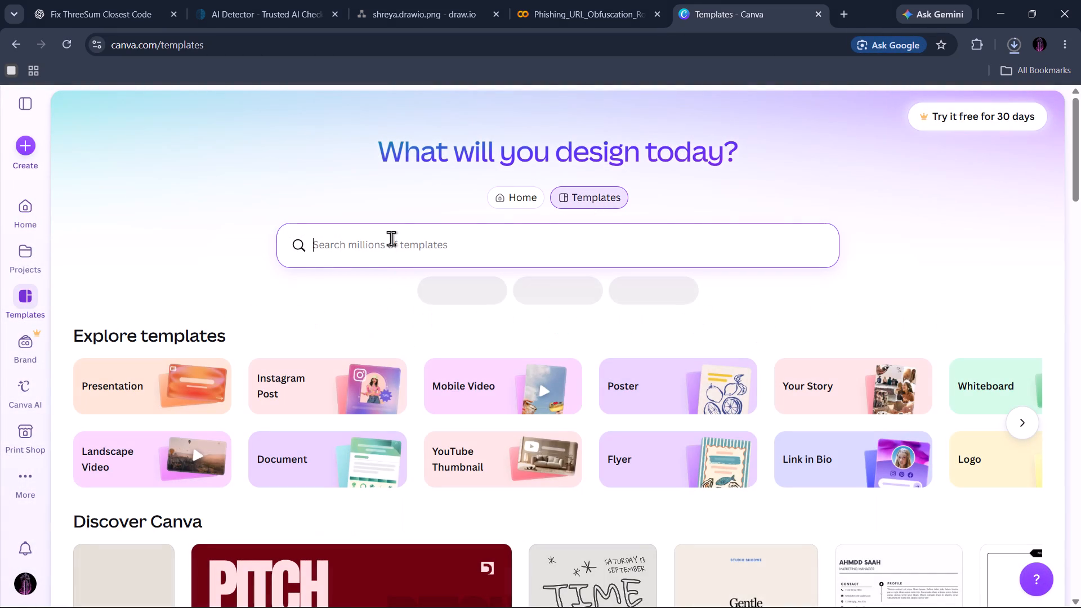
left_click(391, 238)
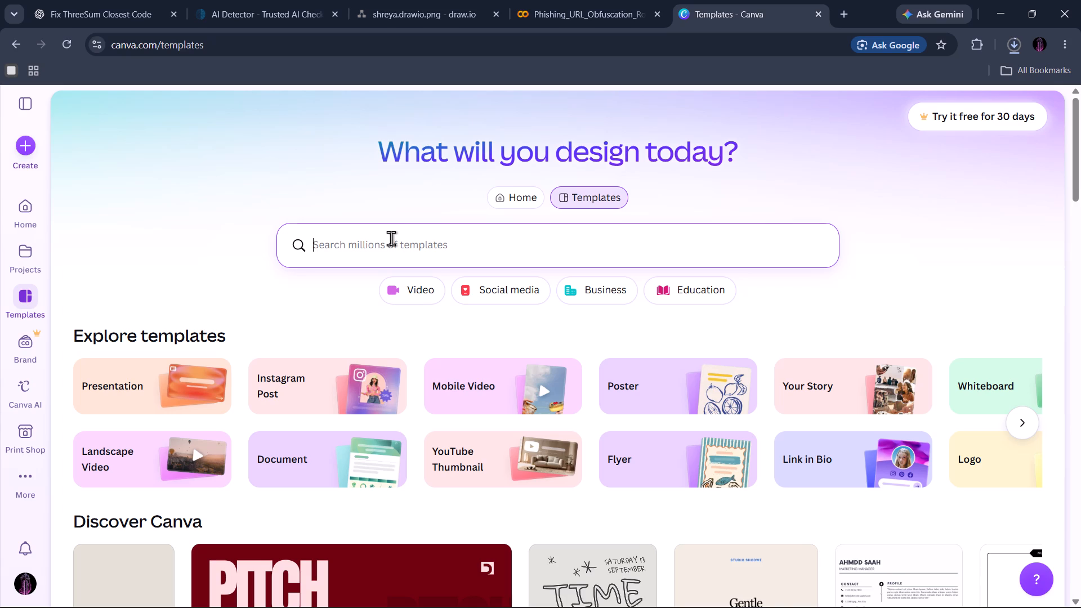
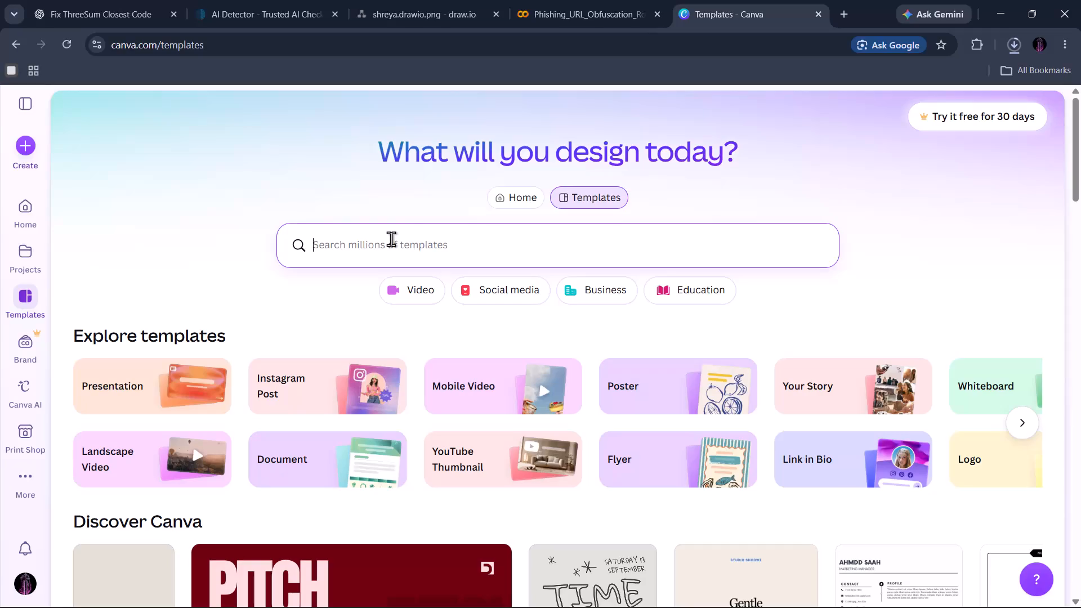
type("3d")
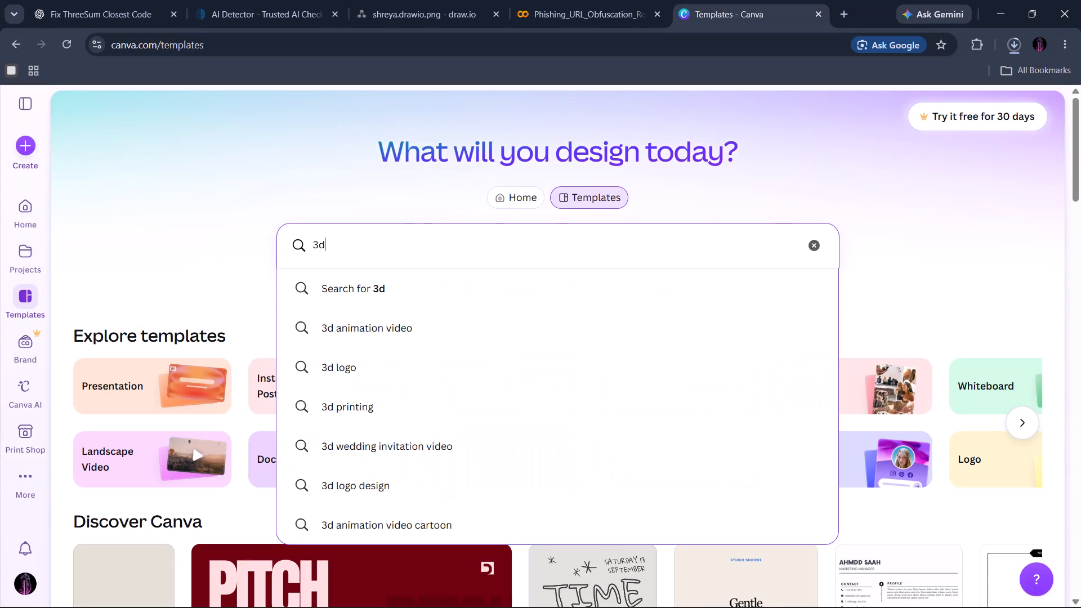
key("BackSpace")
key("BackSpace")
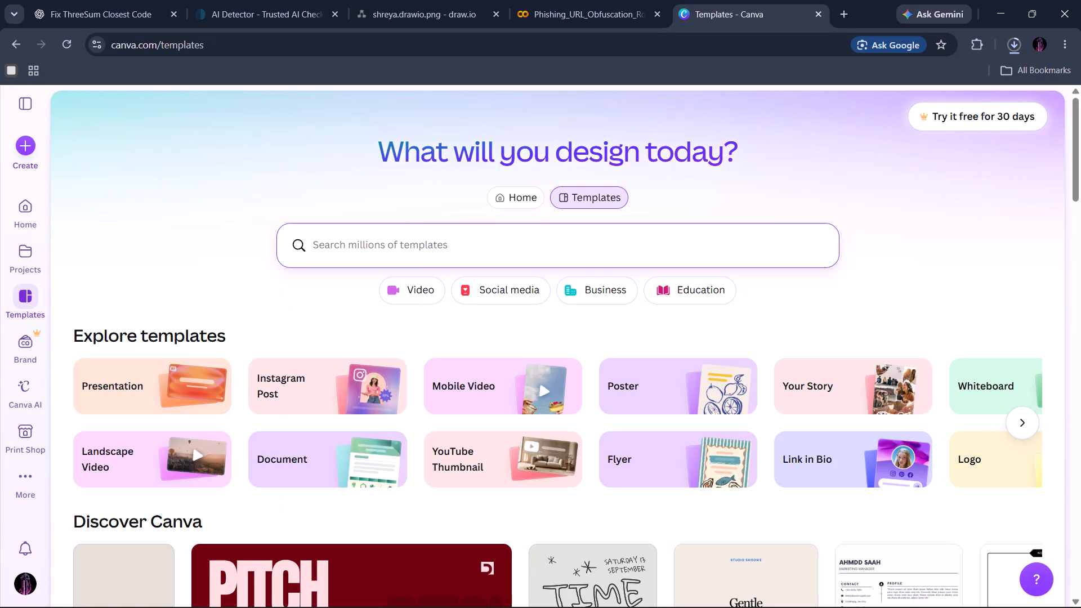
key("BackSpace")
Search the templates for "ppt data analytics" and browse the results.
type("ppt")
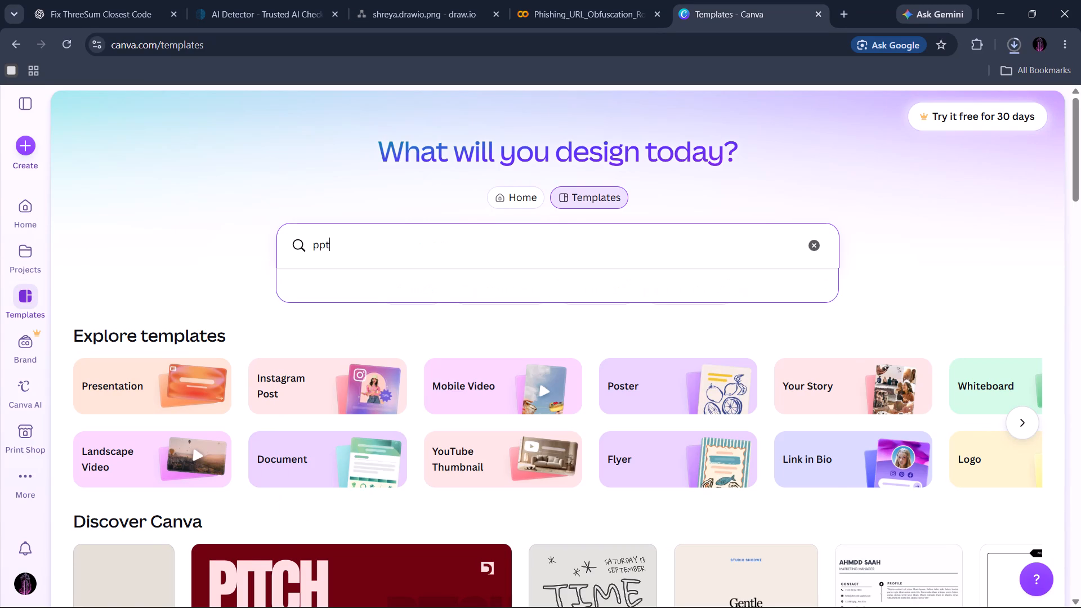
key("space")
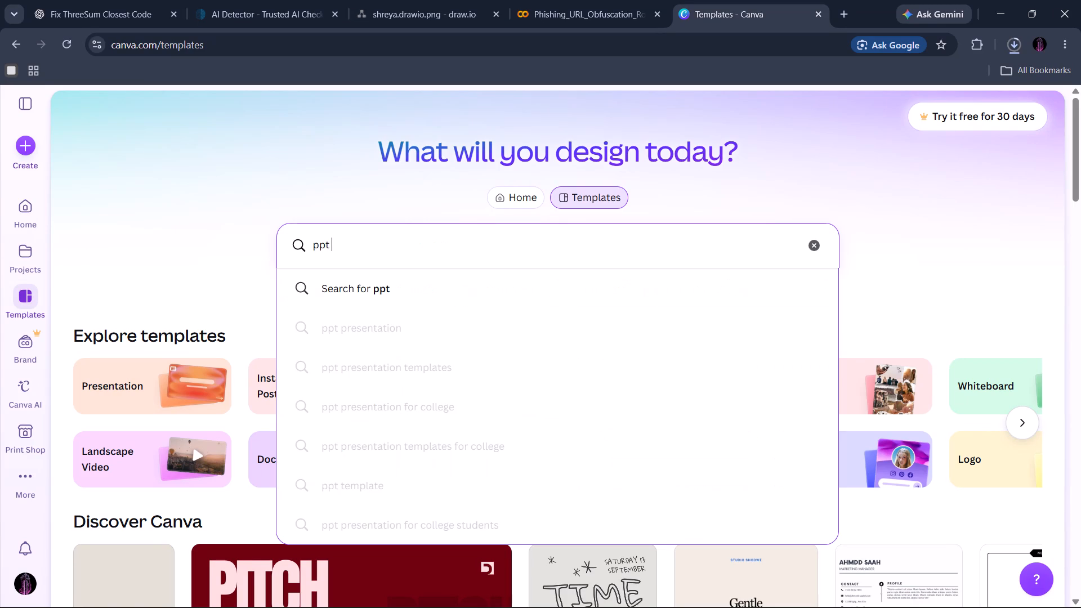
type("data")
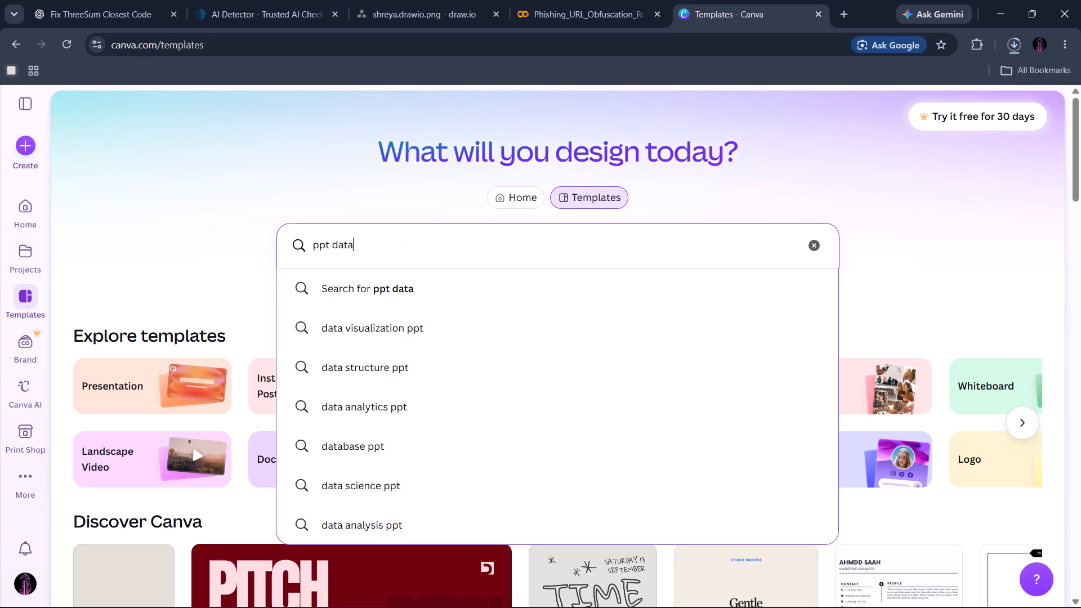
key("space")
type("analytics")
key("Return")
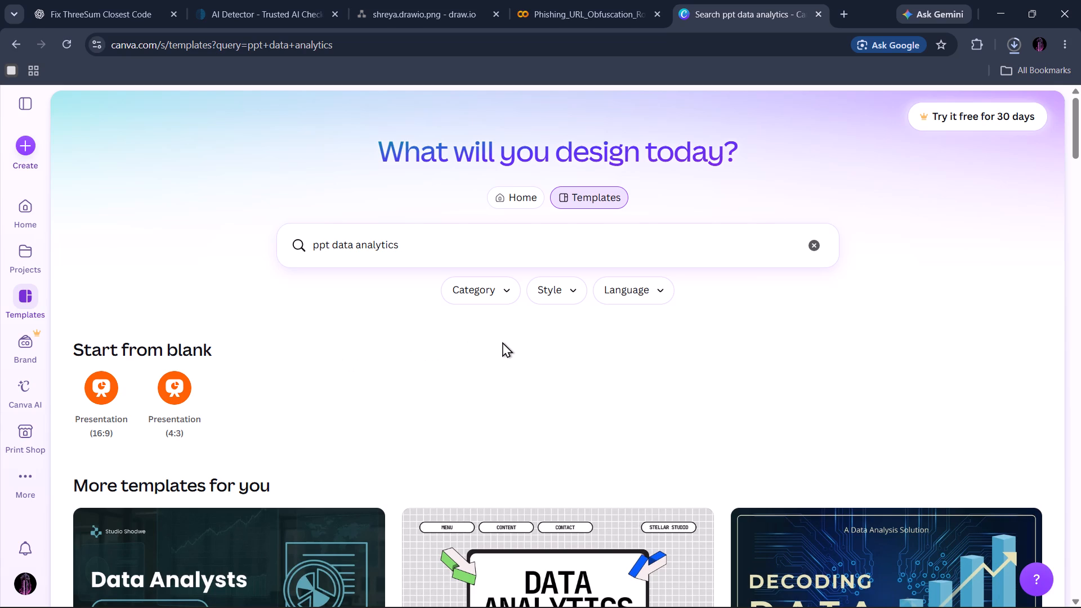
scroll(502, 352, "down", 4)
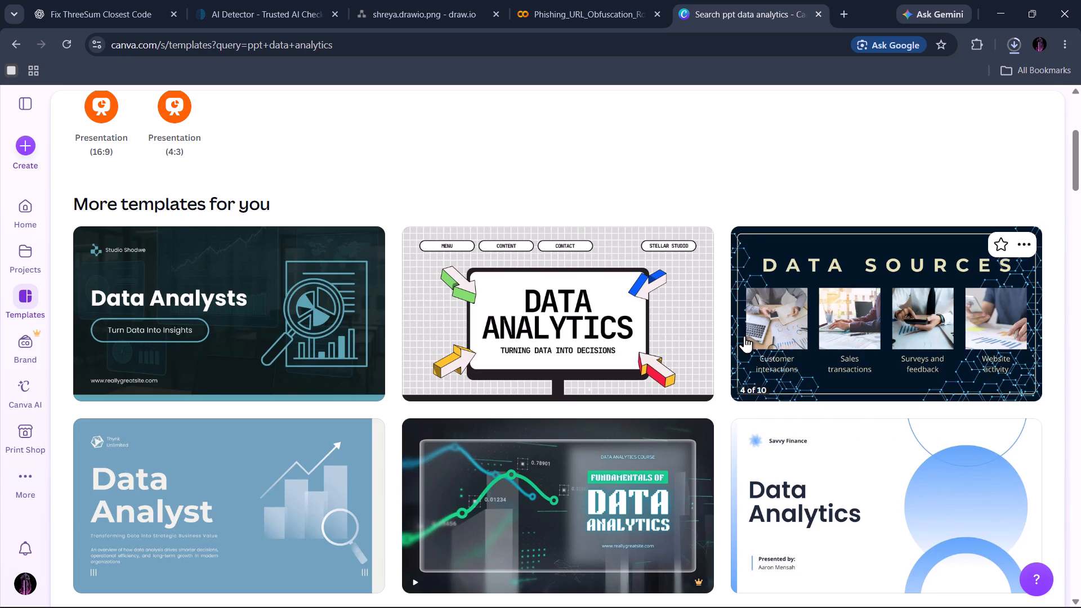
scroll(744, 336, "up", 6)
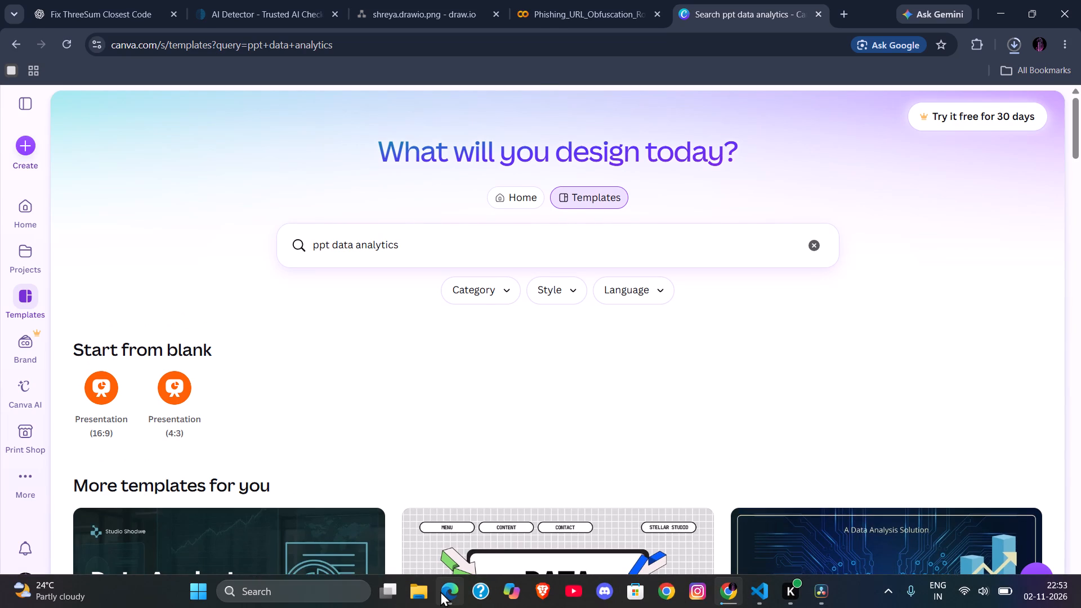
Switch to Microsoft Edge and pause the YouTube music video.
left_click(440, 591)
left_click(359, 219)
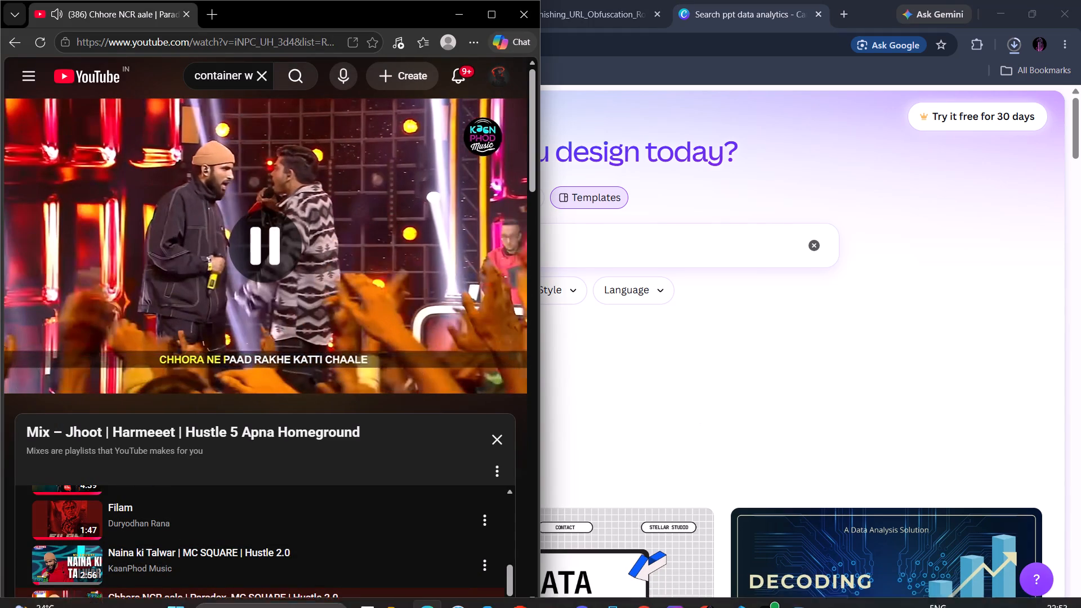
Turn Bluetooth off and on again, and check the Nirvana Ion audio connection in the Bluetooth device list.
left_click(988, 587)
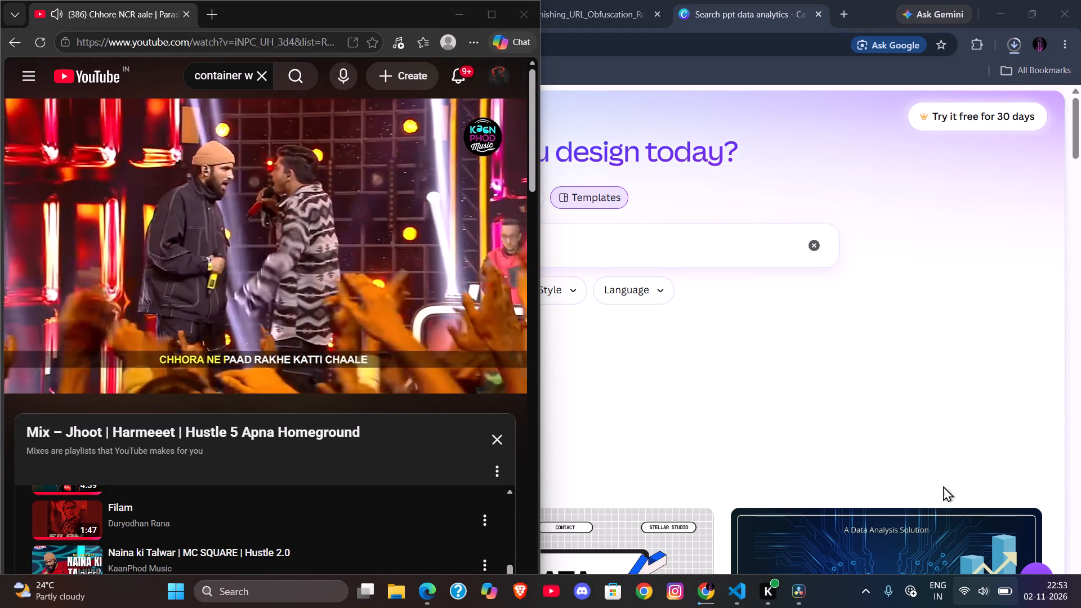
left_click(926, 329)
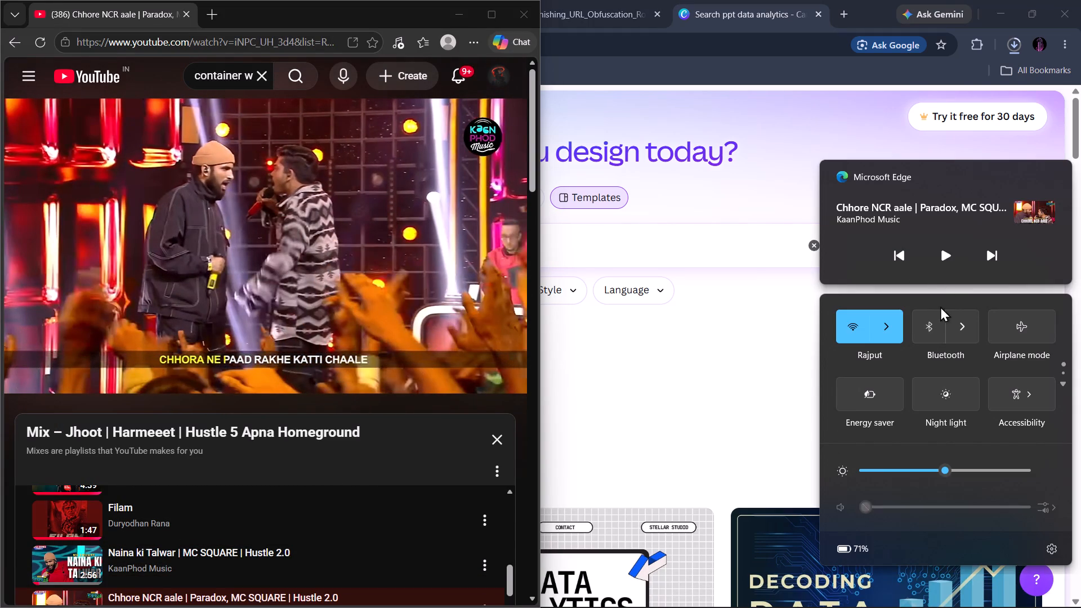
left_click(931, 336)
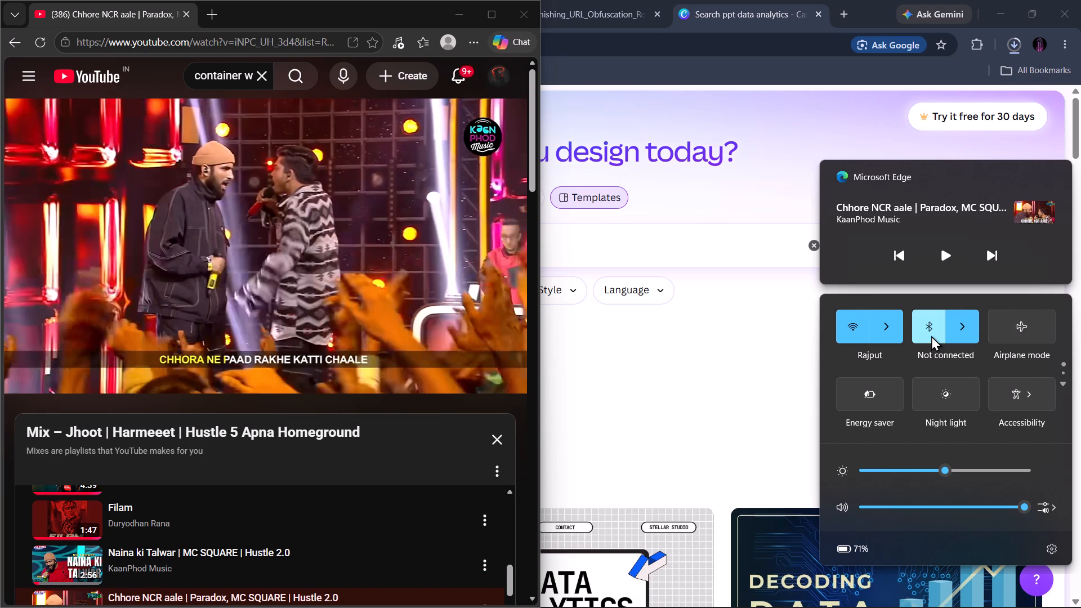
left_click(968, 324)
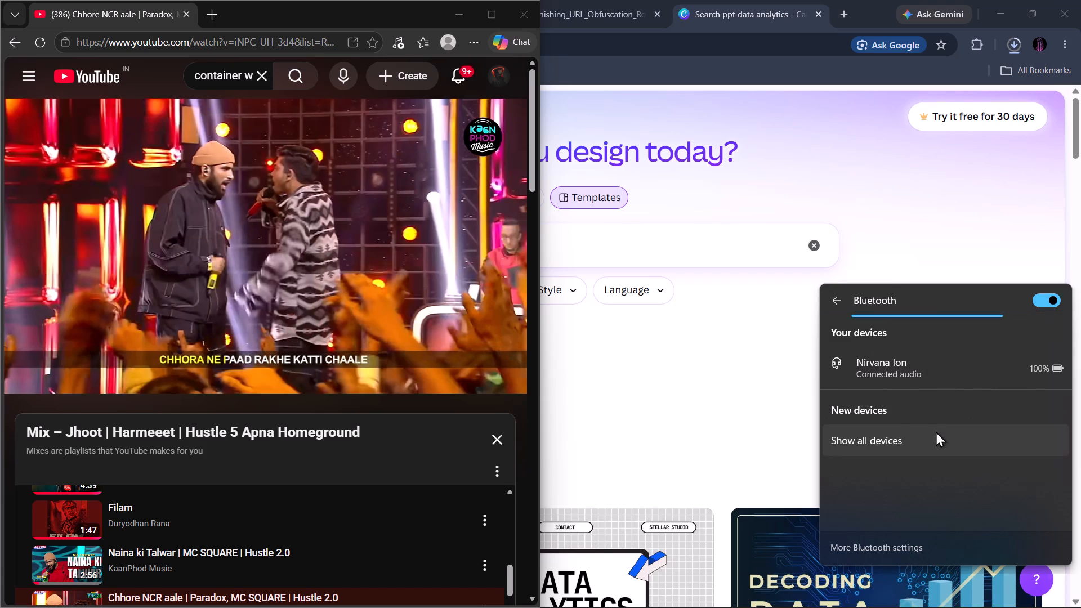
Resume playing the YouTube music video in Microsoft Edge.
left_click(434, 272)
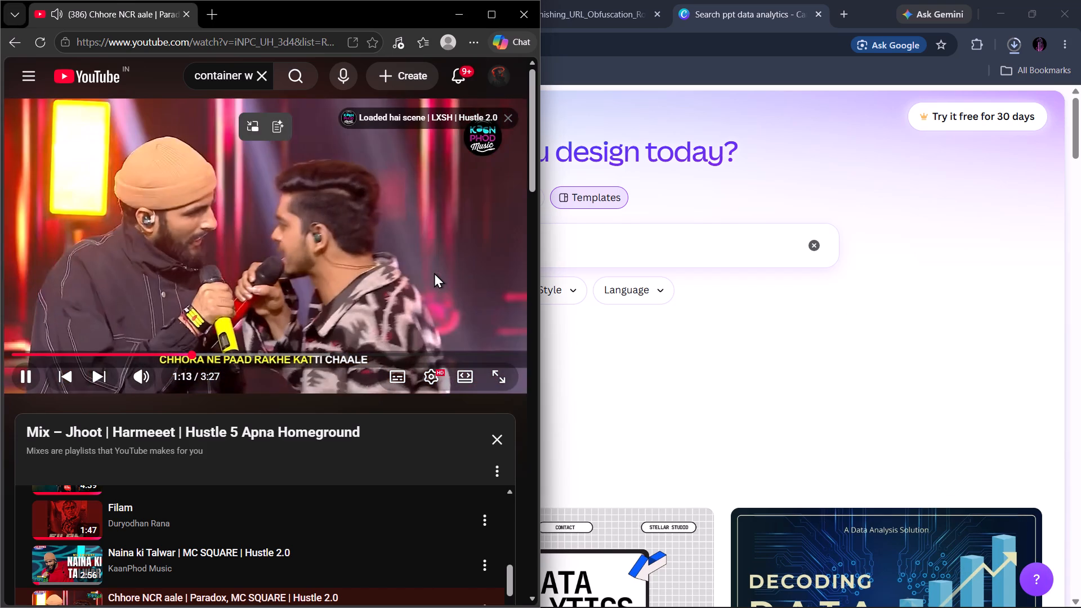
Switch to DaVinci Resolve and close its project manager.
left_click(650, 234)
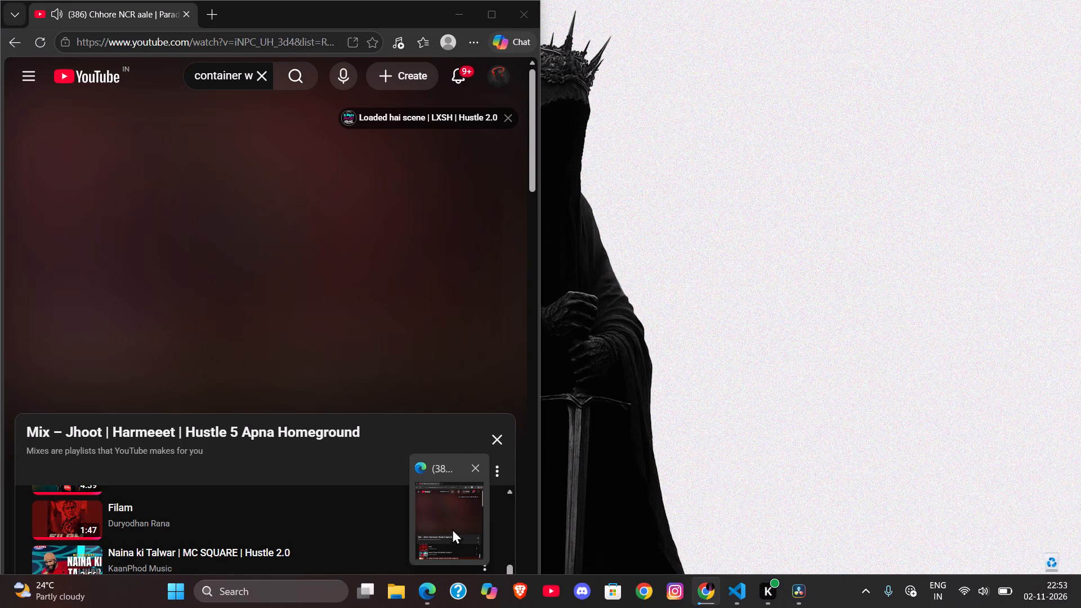
left_click(798, 594)
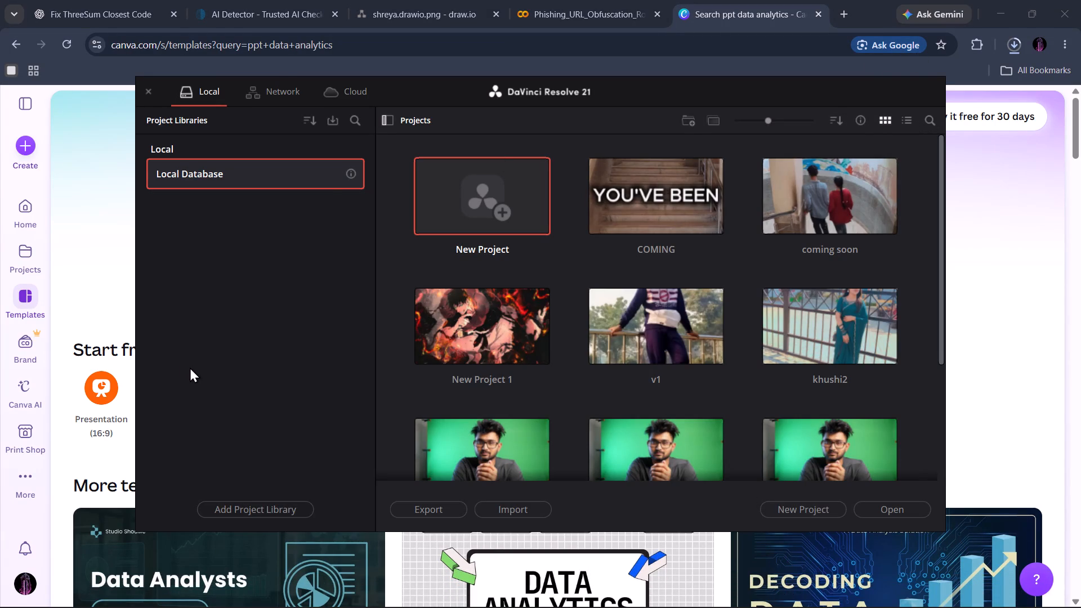
left_click(240, 359)
key("alt+F4")
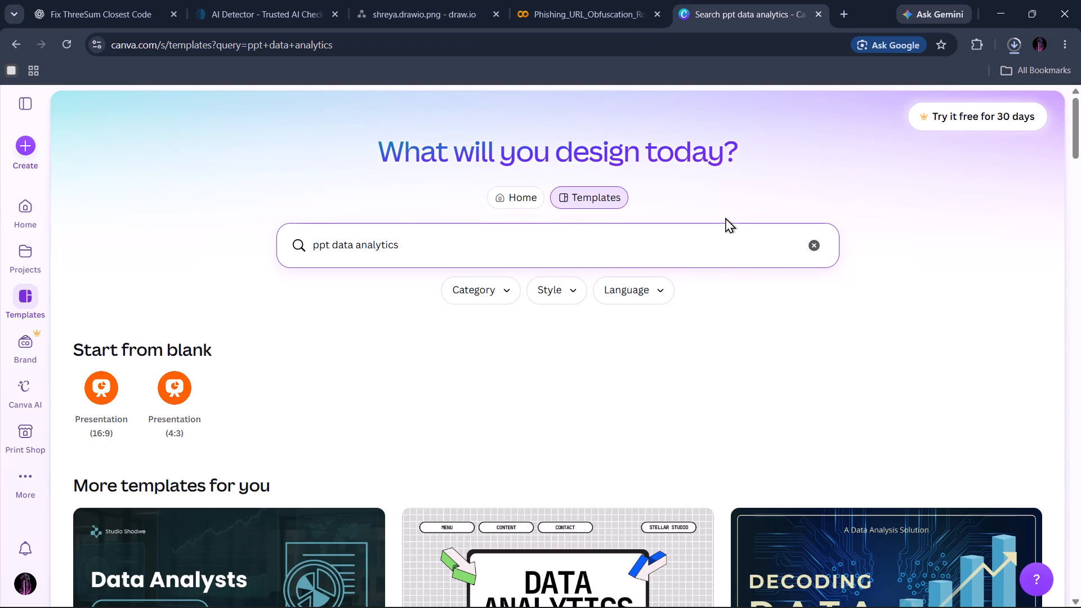
Check the progress of the DaVinci Resolve update in the browser's recent downloads.
left_click(1017, 42)
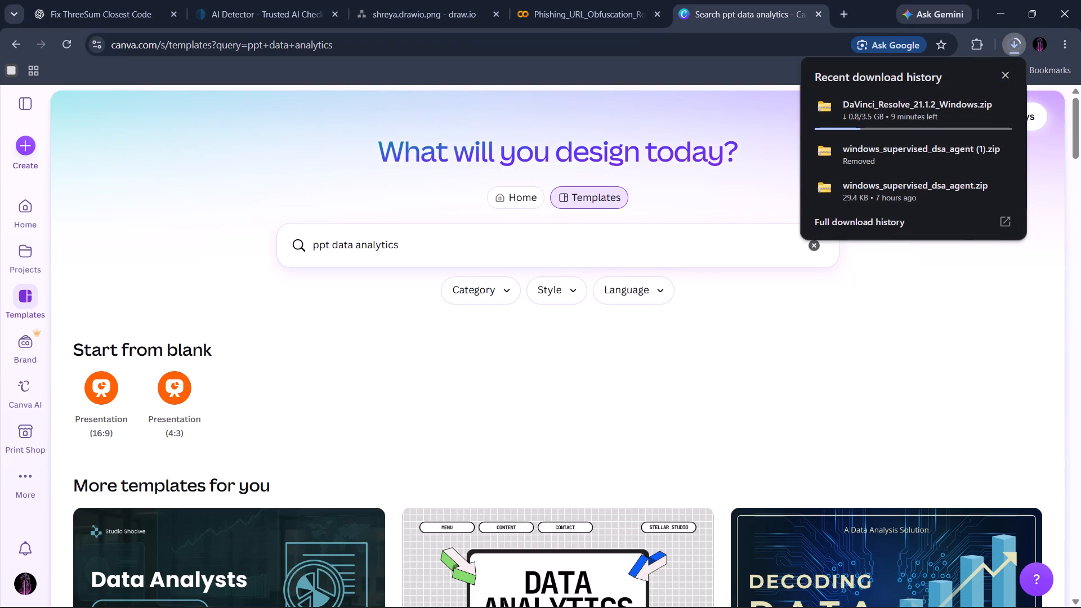
right_click(990, 153)
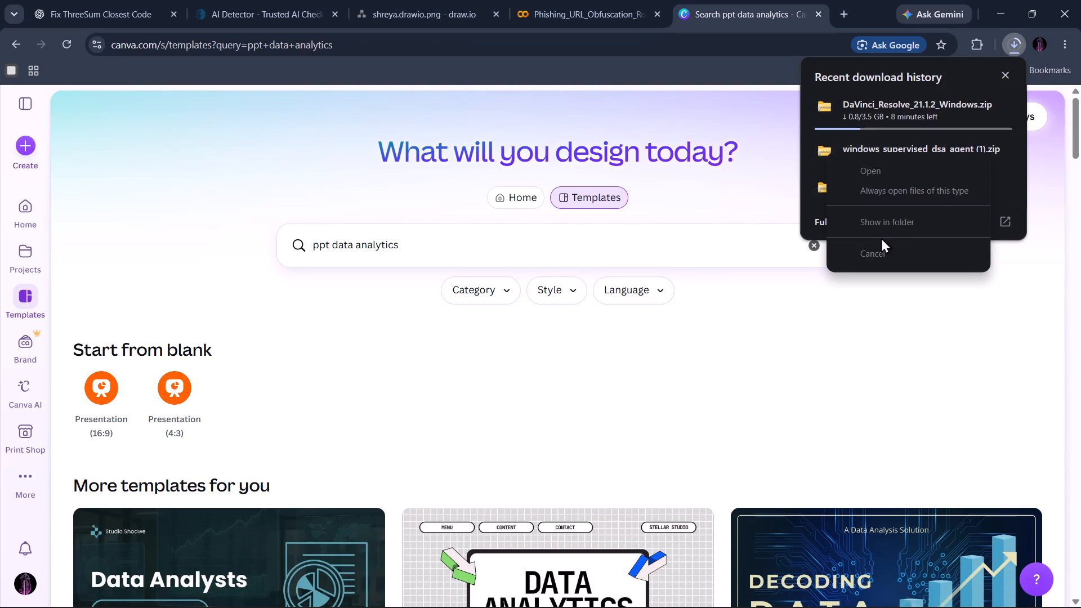
left_click(685, 372)
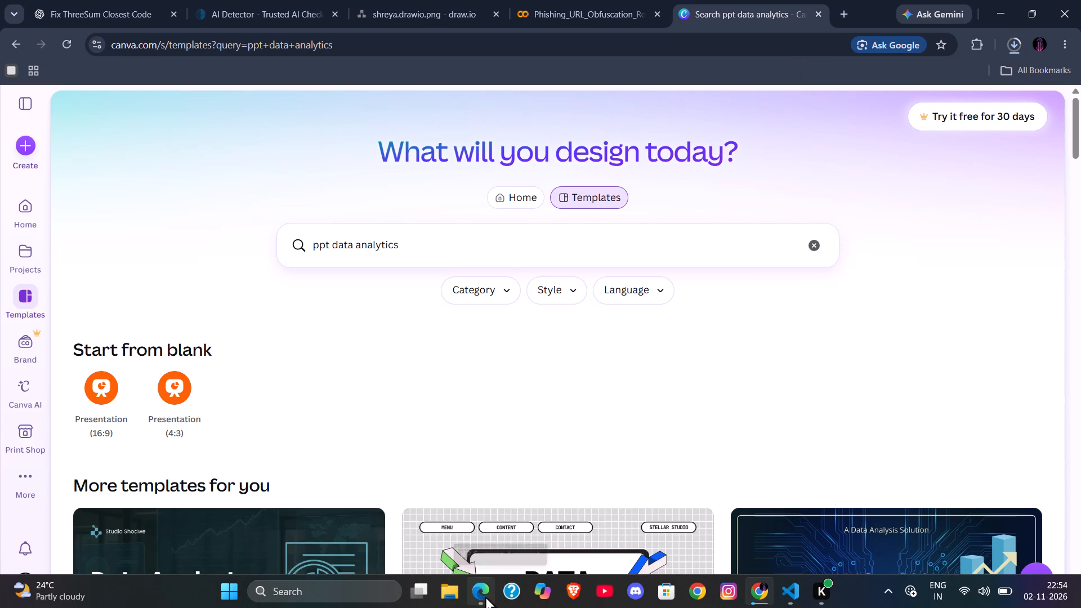
Replace the template search text with "phishing website".
left_click(438, 242)
key("BackSpace")
key("BackSpace")
key("BackSpace")
key("BackSpace")
key("BackSpace")
key("BackSpace")
key("BackSpace")
key("BackSpace")
key("BackSpace")
key("BackSpace")
key("BackSpace")
key("BackSpace")
key("BackSpace")
key("BackSpace")
key("BackSpace")
key("BackSpace")
key("BackSpace")
key("BackSpace")
key("BackSpace")
key("BackSpace")
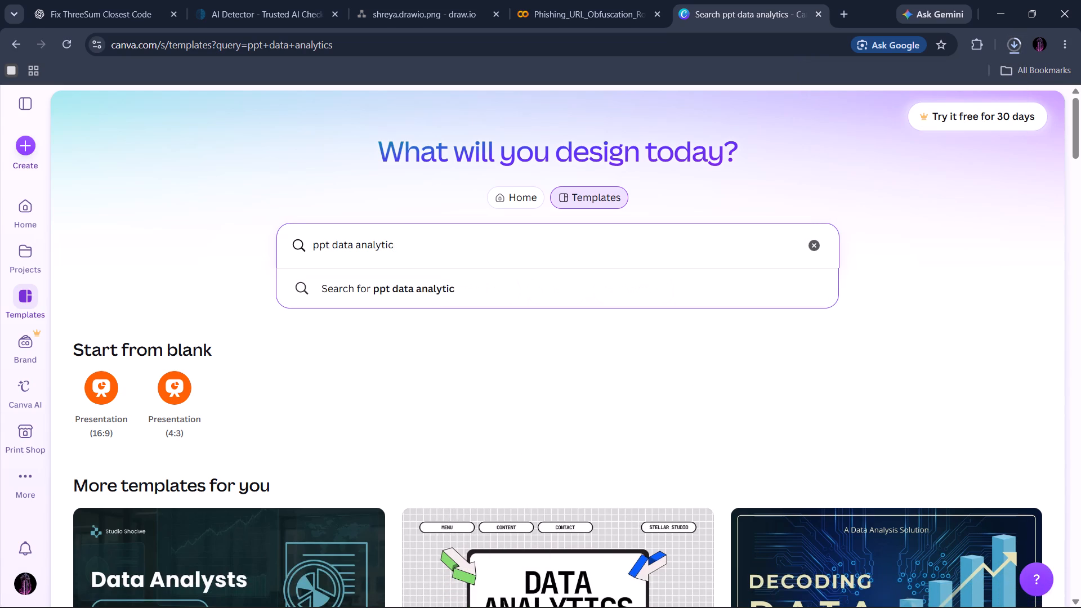
type("phishing")
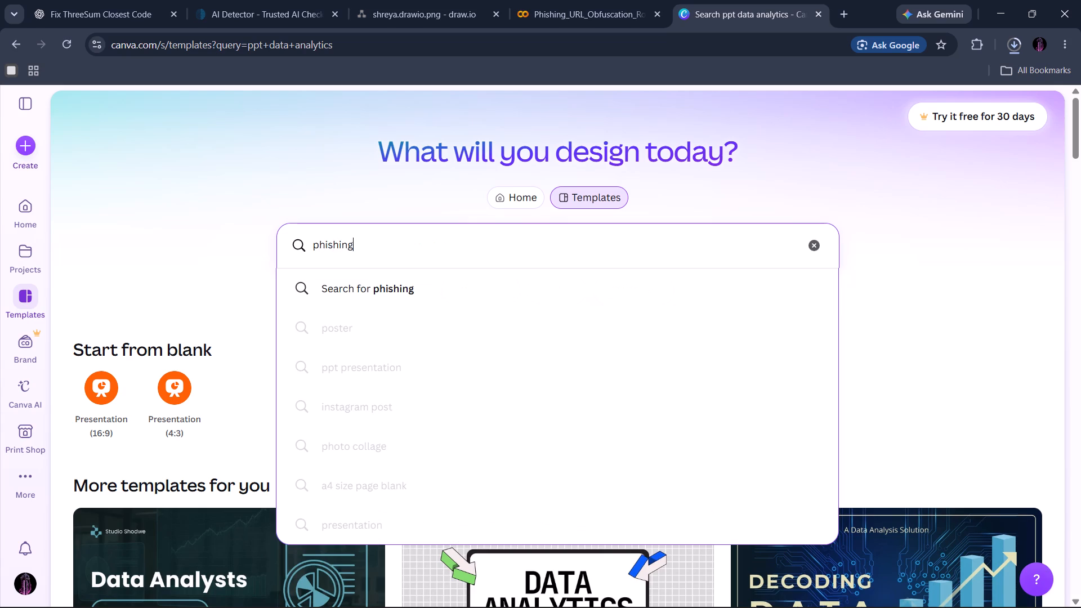
key("space")
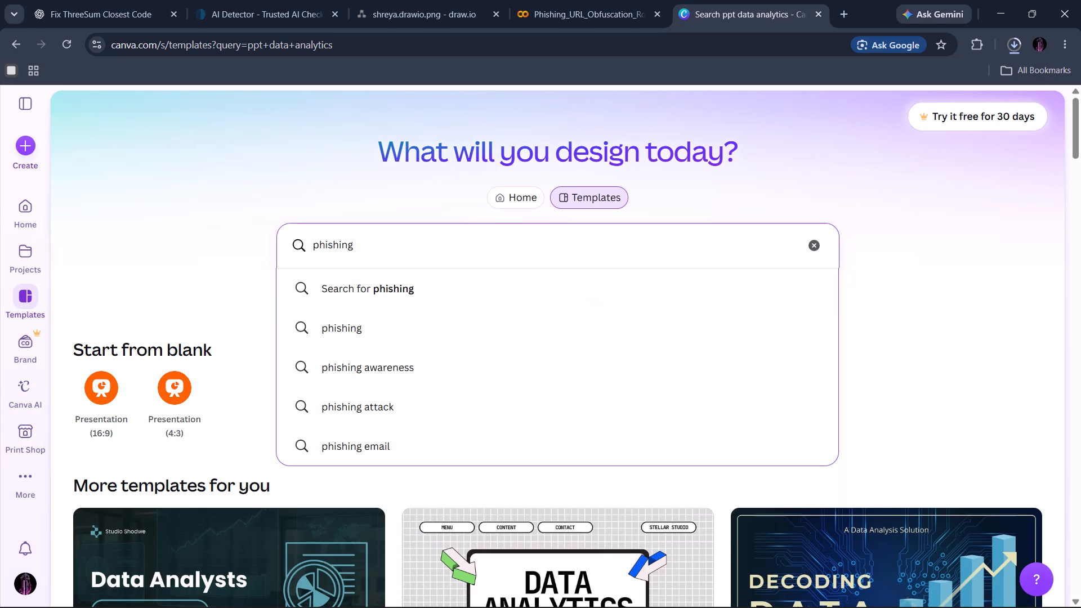
type("website")
key("space")
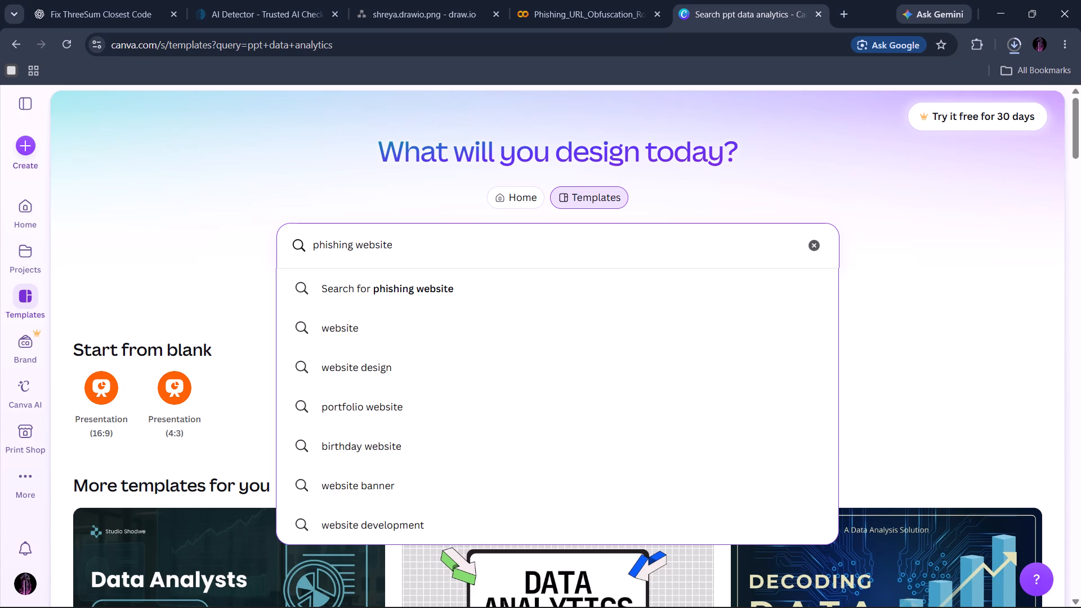
Add "deep algorithm for" in front of "phishing website" in the template search text.
key("Left")
key("Left")
key("Left")
key("Left")
key("Left")
key("Left")
key("Left")
key("Left")
key("Left")
key("Left")
key("Left")
key("Left")
key("Left")
key("Left")
key("Left")
key("Left")
key("Left")
key("Left")
key("Left")
key("Left")
type("deep algor")
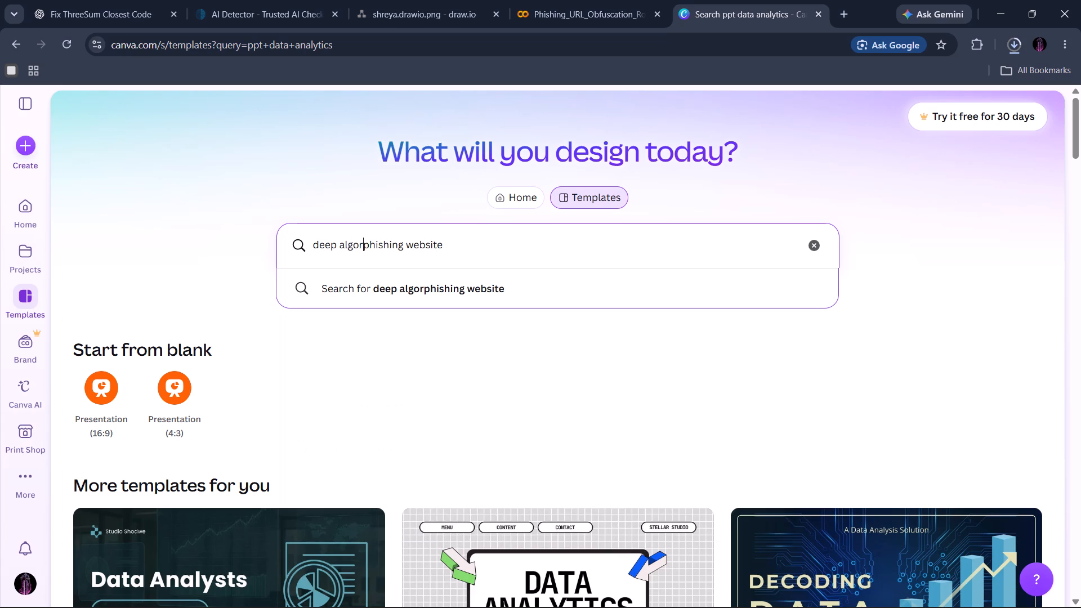
type("ithm")
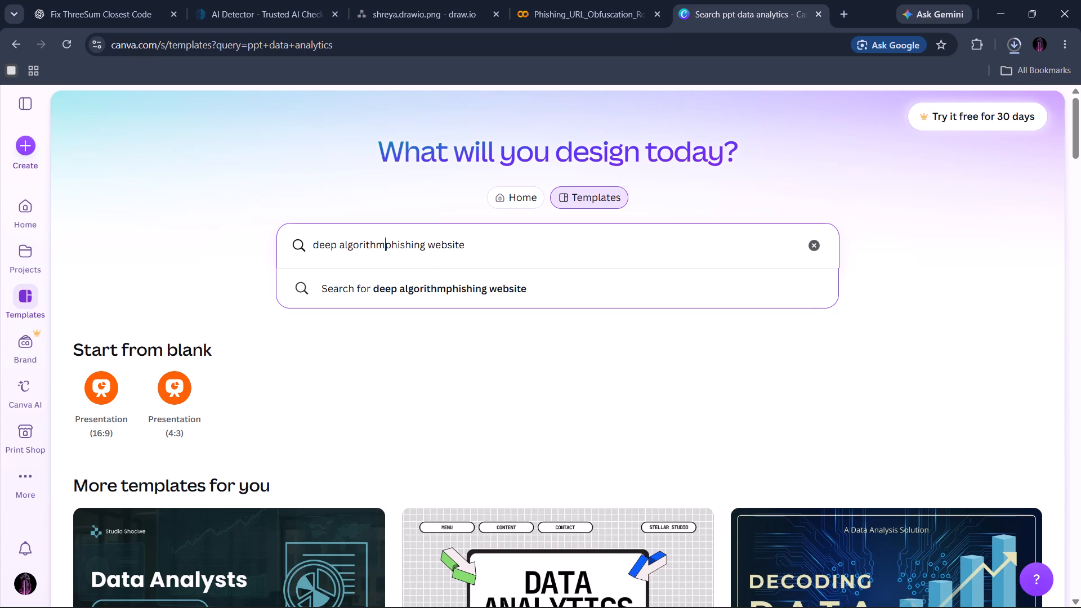
key("space")
type("for")
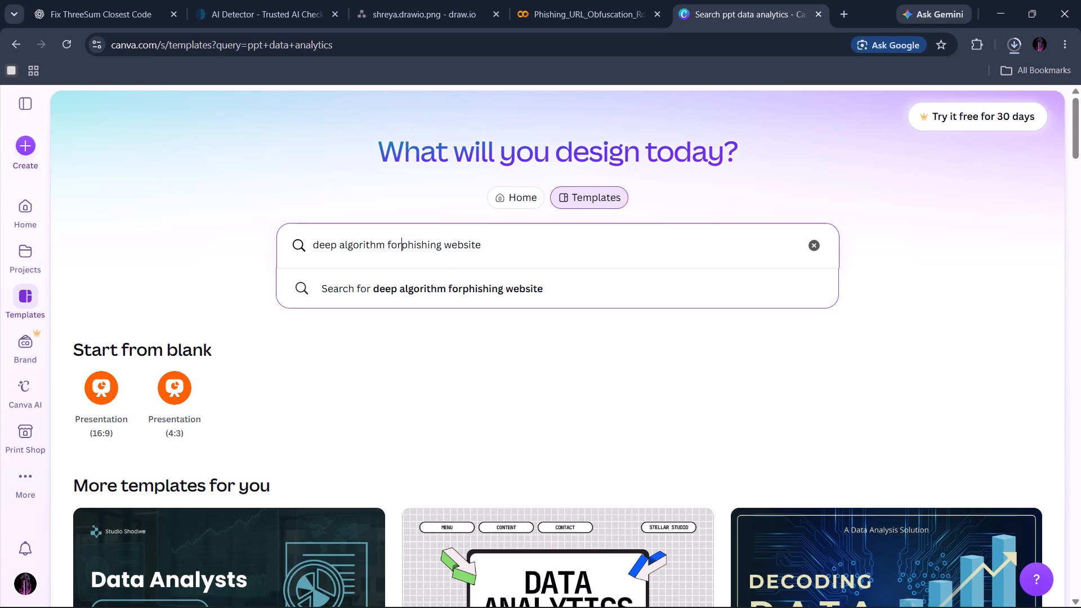
key("space")
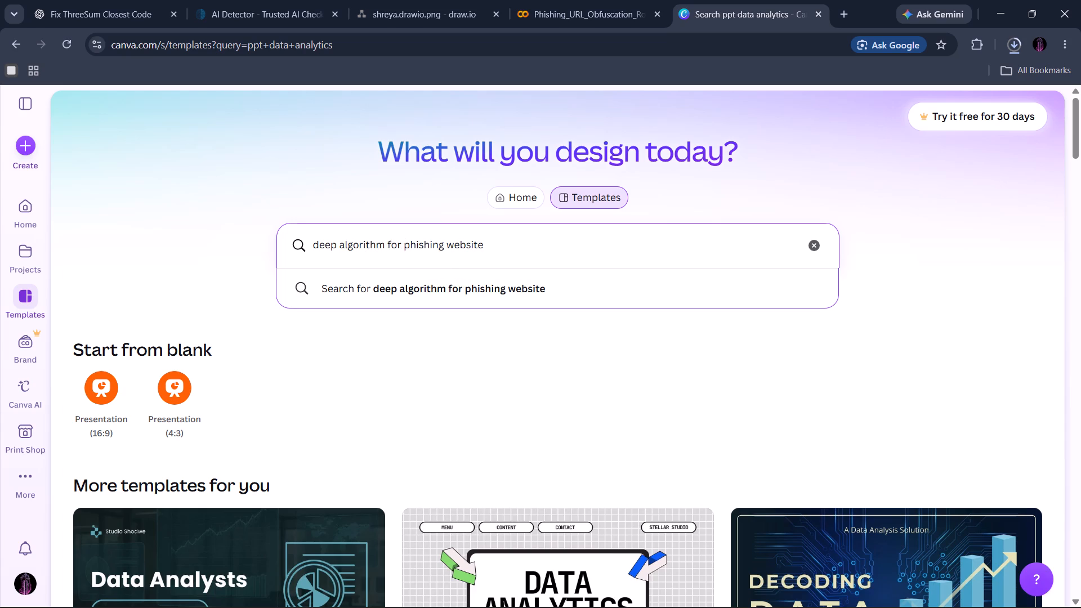
Append "ppt" to the end of the search text and run the template search.
key("Right")
key("Right")
key("Right")
key("Right")
key("Right")
key("Right")
key("Right")
key("Right")
key("Right")
key("Right")
key("Right")
key("Right")
key("Right")
key("Right")
key("Right")
key("Right")
key("Right")
key("Right")
key("Right")
key("Right")
type("ppt")
key("Return")
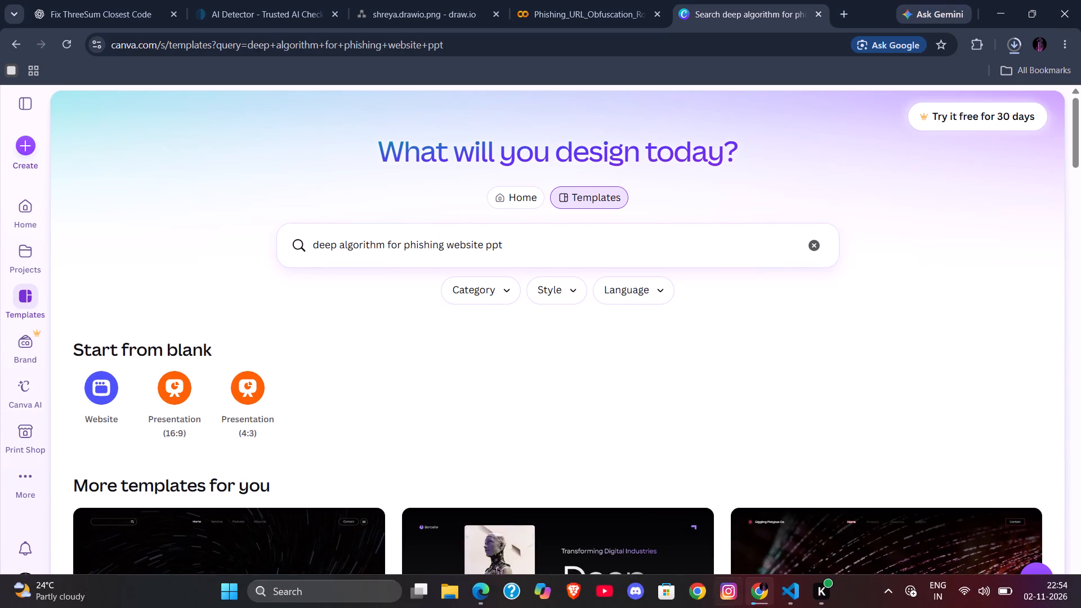
Browse the results and start customising the White and Blue Illustrated Technology Cybersecurity Presentation template.
scroll(648, 438, "down", 4)
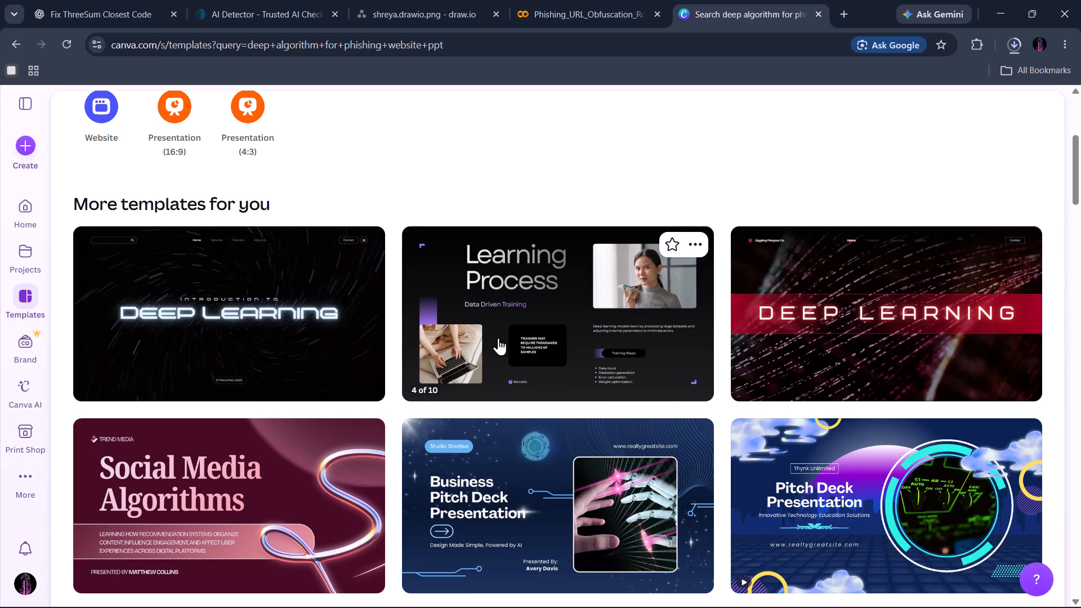
scroll(507, 346, "down", 2)
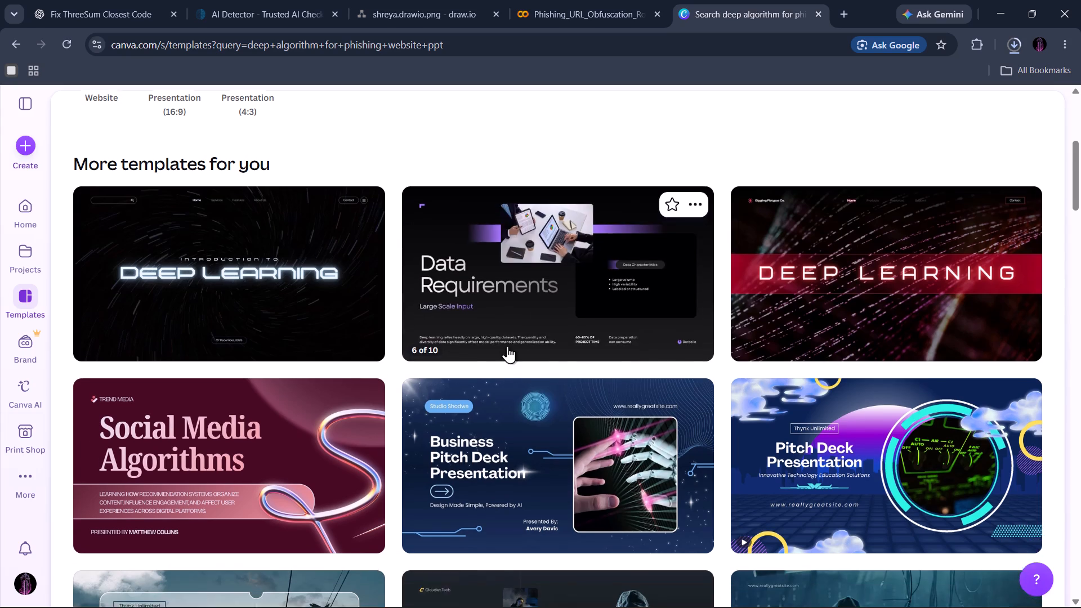
scroll(507, 346, "down", 4)
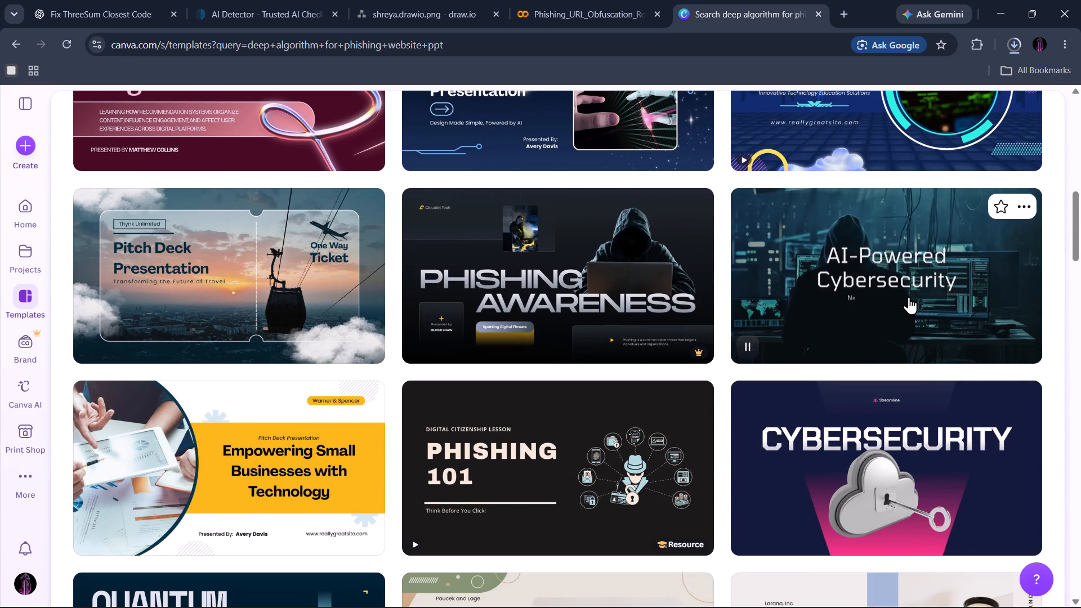
left_click(909, 298)
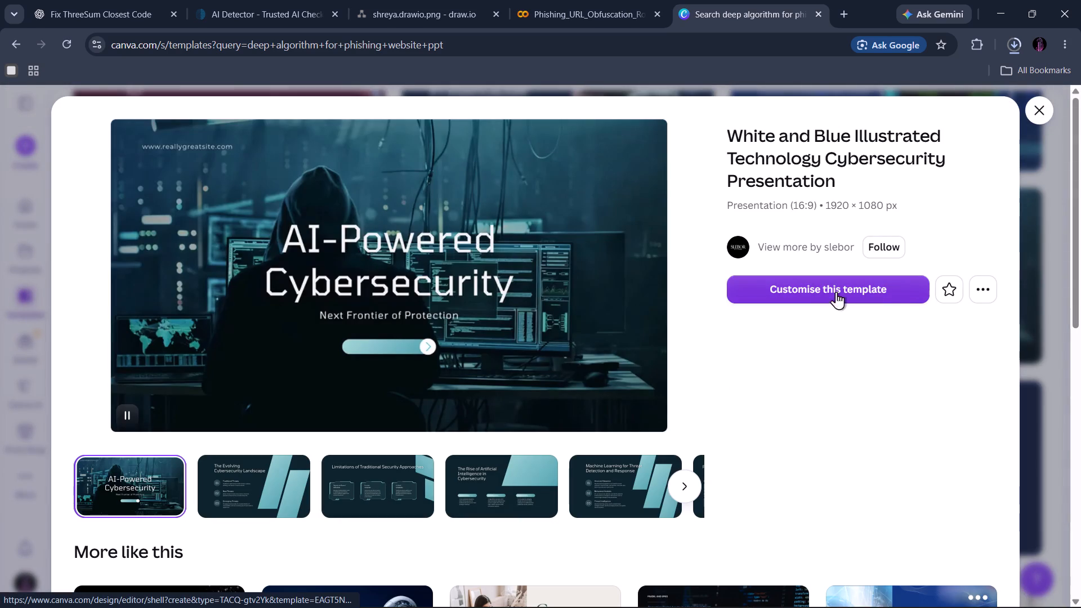
left_click(814, 289)
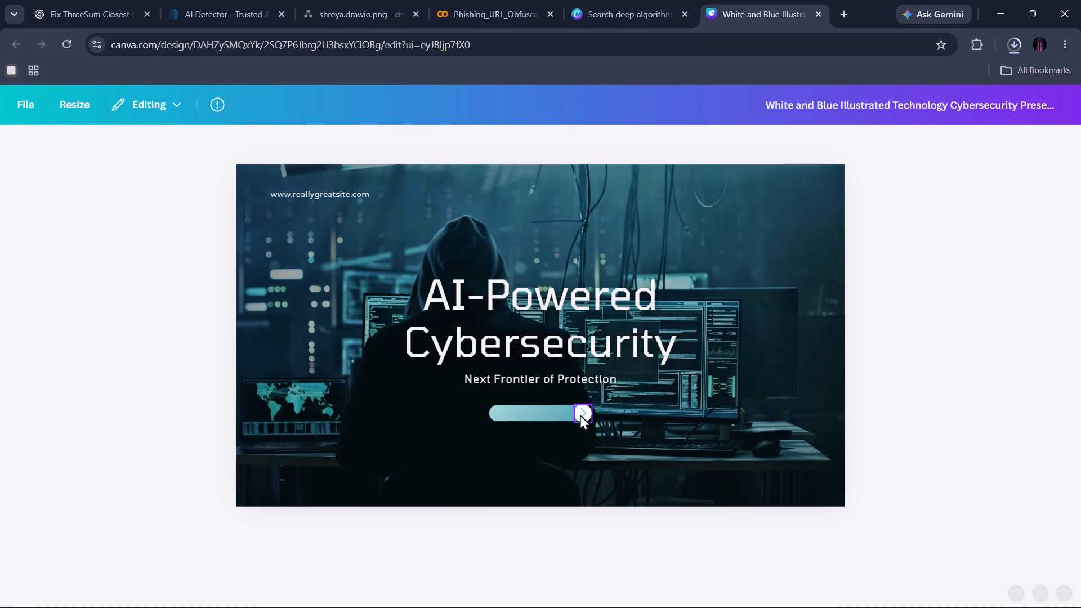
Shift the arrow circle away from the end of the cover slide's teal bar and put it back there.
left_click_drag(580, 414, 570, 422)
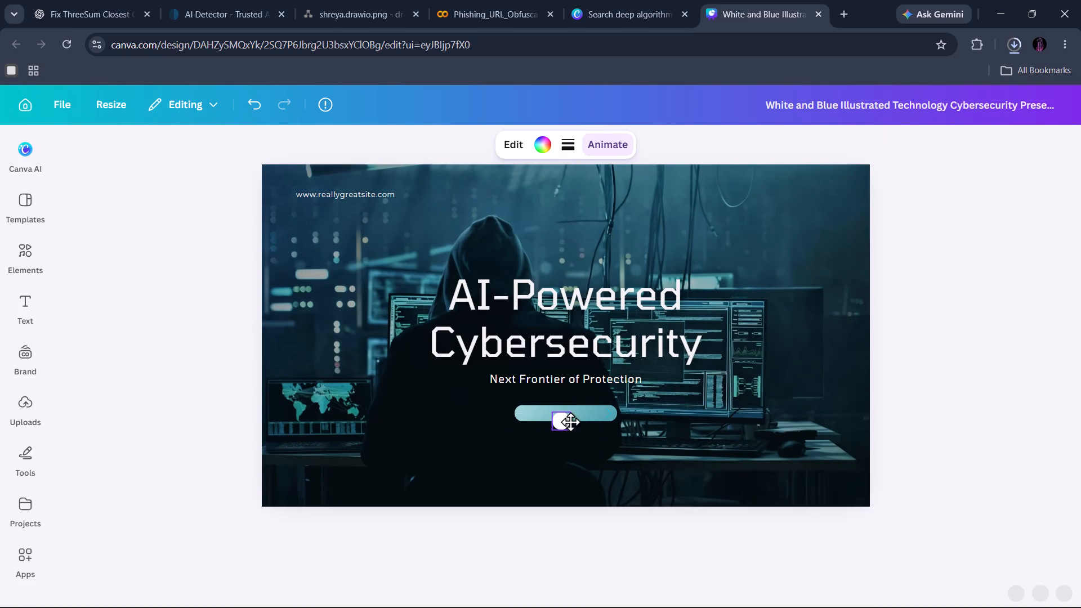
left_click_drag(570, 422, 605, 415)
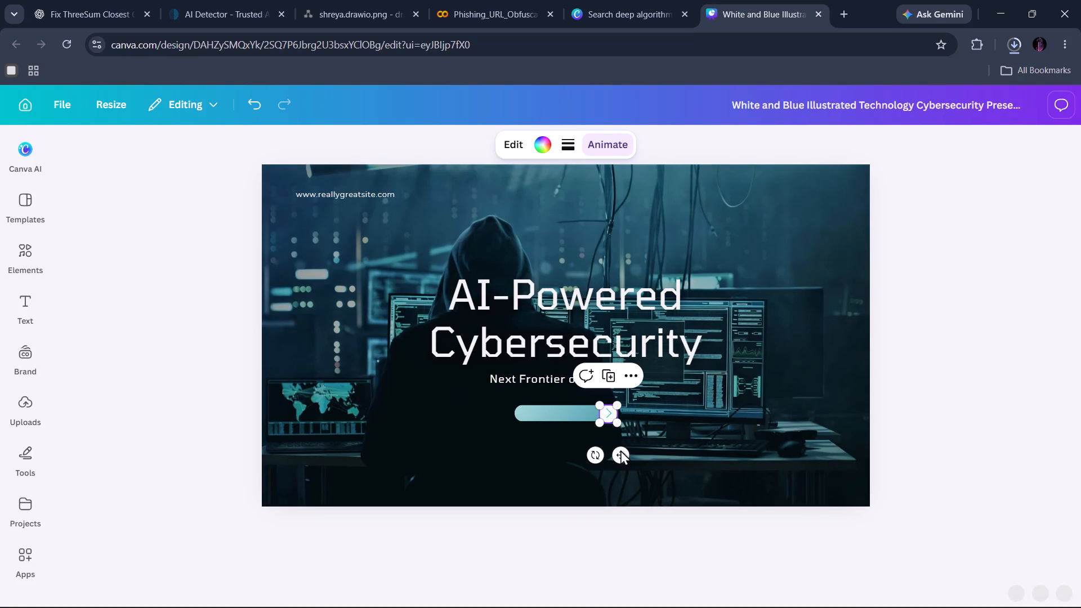
Move the "AI-Powered Cybersecurity" title to the upper right area of the cover slide.
left_click(701, 334)
left_click_drag(584, 297, 584, 289)
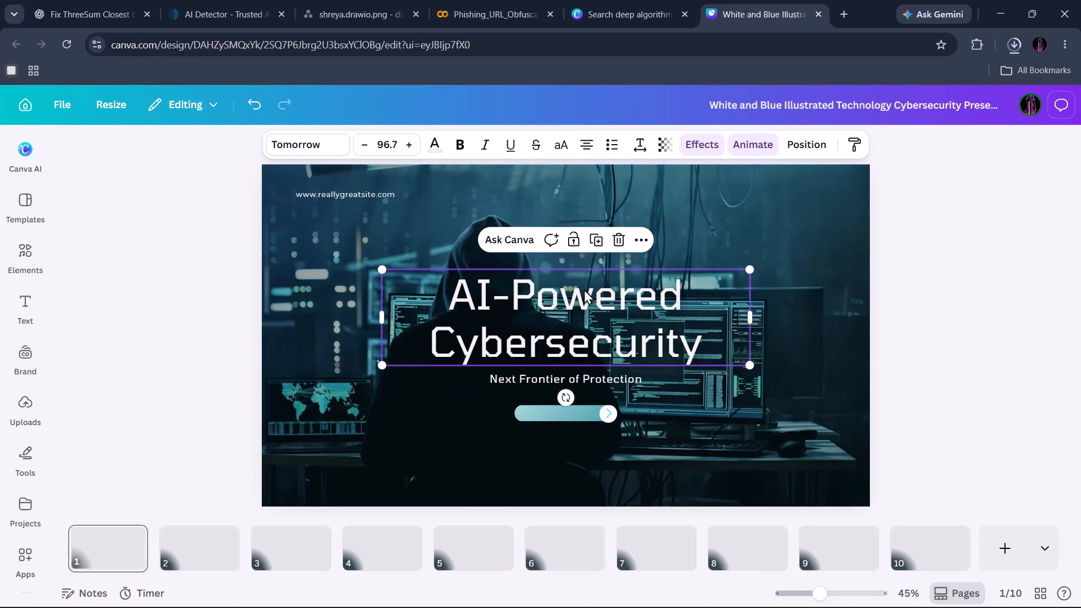
left_click_drag(584, 289, 712, 211)
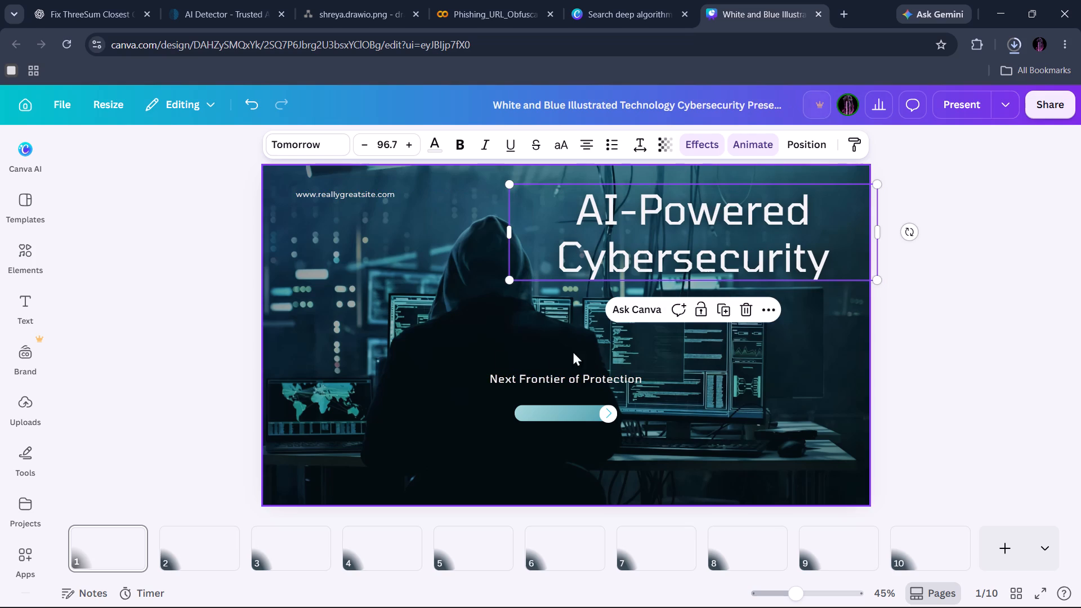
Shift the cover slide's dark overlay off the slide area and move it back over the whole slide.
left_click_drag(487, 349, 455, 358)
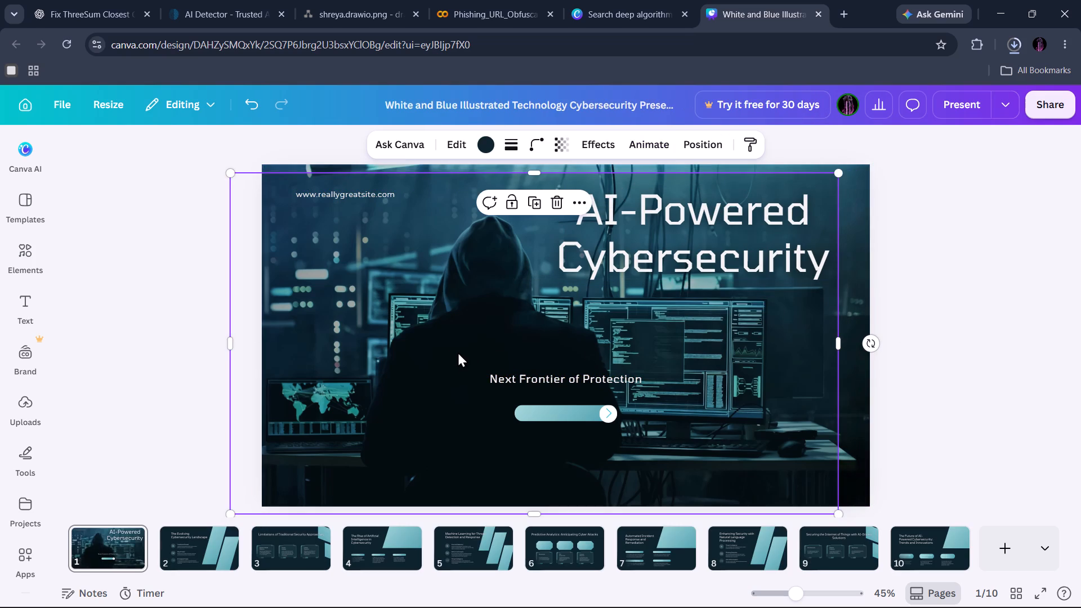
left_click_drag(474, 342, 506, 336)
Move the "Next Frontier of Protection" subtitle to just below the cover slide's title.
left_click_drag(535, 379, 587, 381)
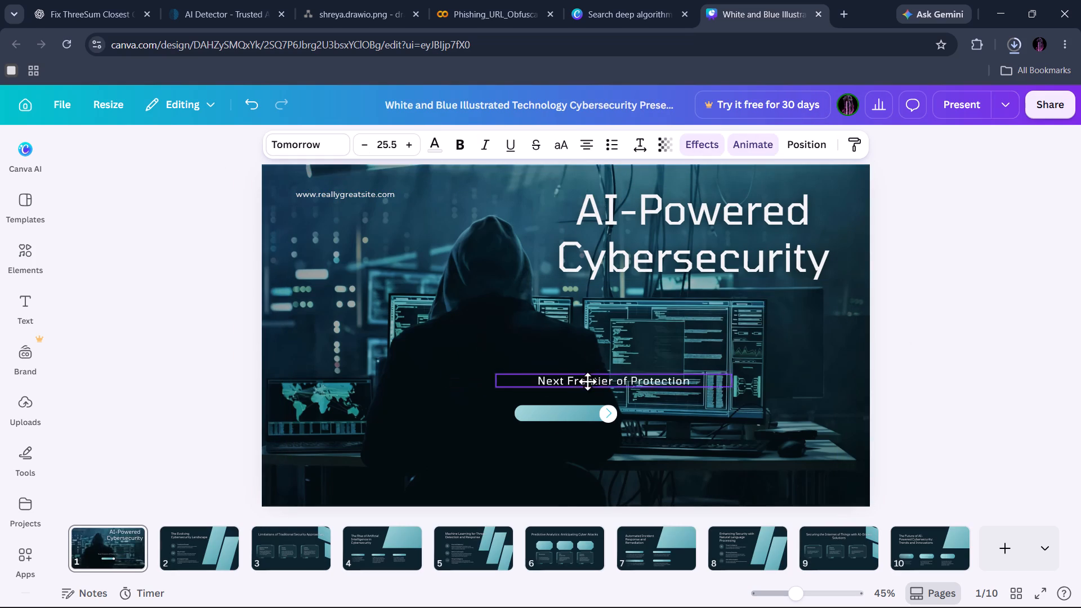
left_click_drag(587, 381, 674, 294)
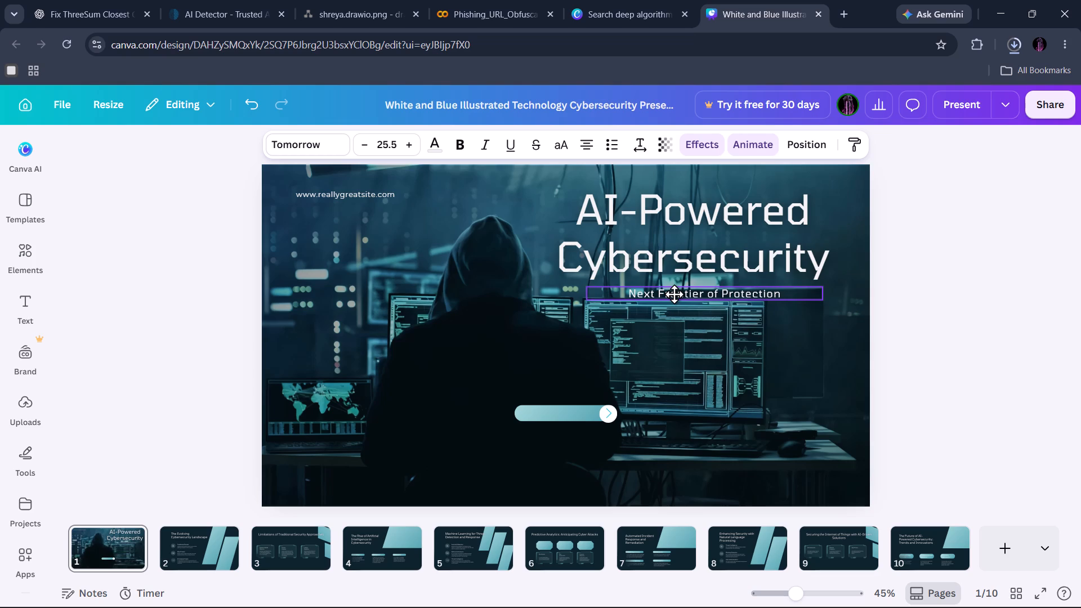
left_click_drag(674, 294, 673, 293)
Move the teal bar to the cover slide's lower right edge and place the white circle on the bar's right end.
left_click_drag(566, 416, 693, 424)
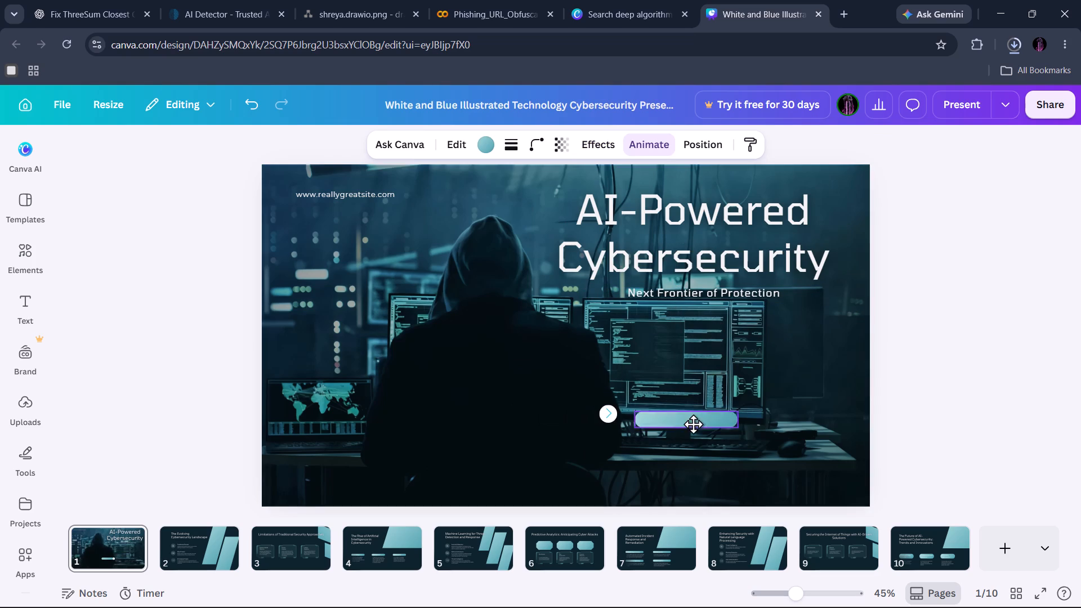
left_click_drag(693, 424, 747, 499)
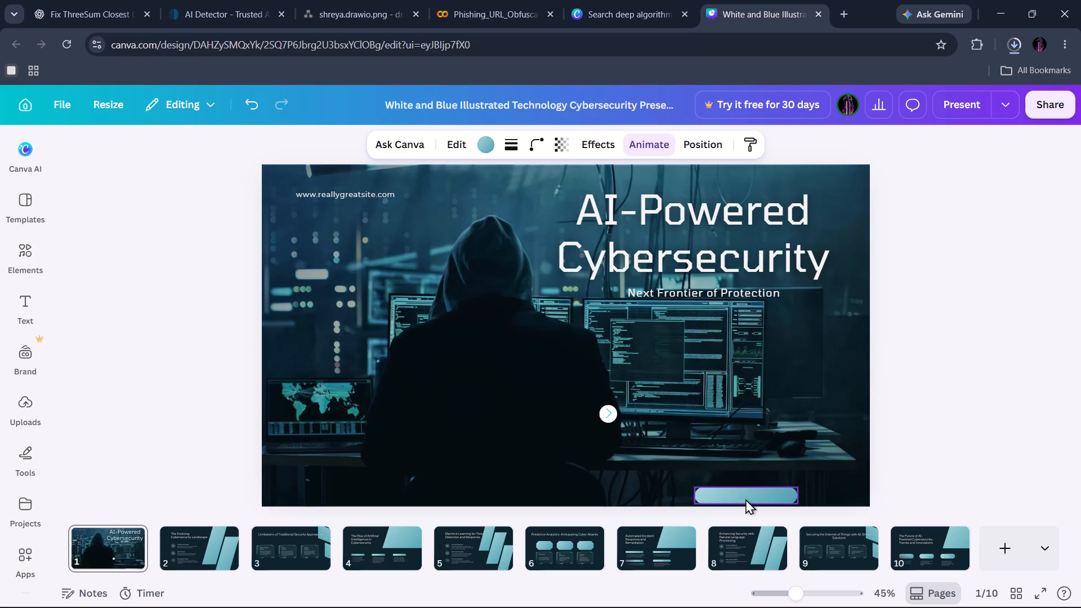
left_click_drag(605, 410, 783, 488)
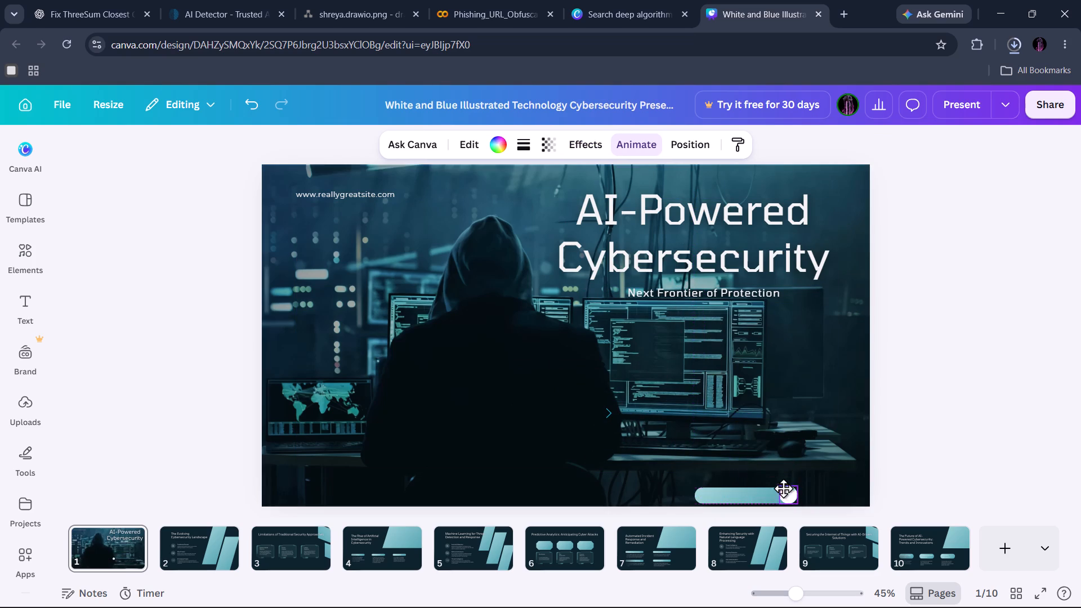
left_click_drag(783, 488, 787, 491)
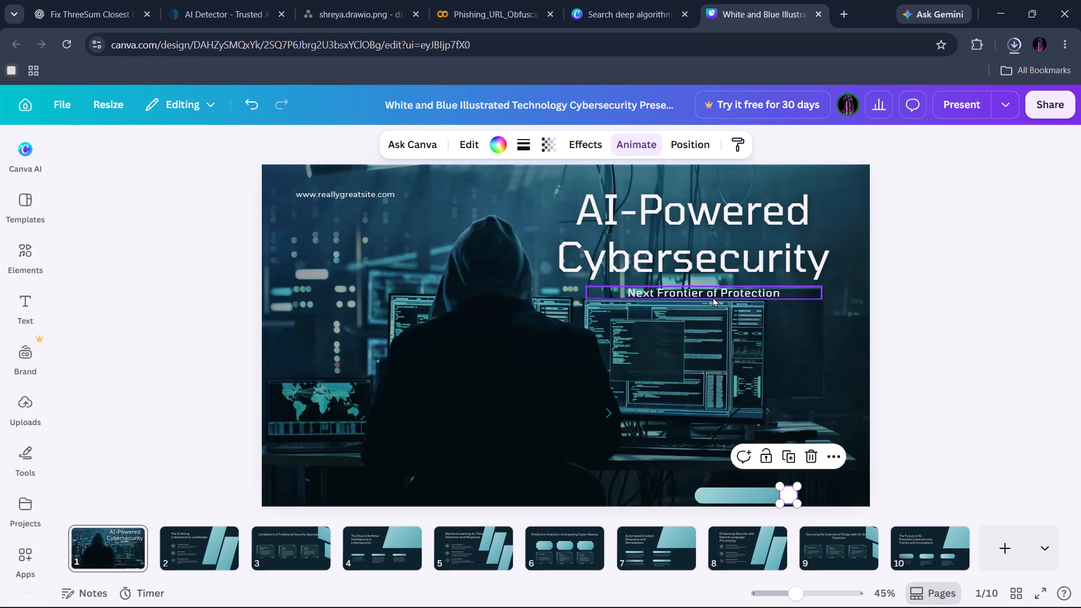
Move the "Next Frontier of Protection" subtitle to just above the teal bar at the cover slide's bottom edge.
left_click_drag(711, 292, 751, 472)
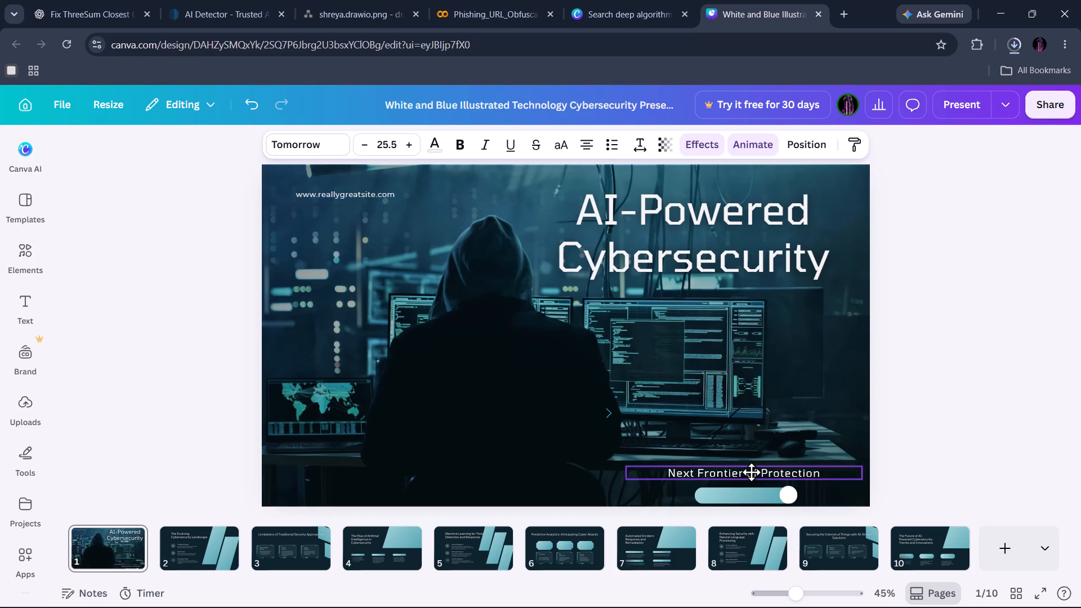
left_click_drag(751, 472, 752, 479)
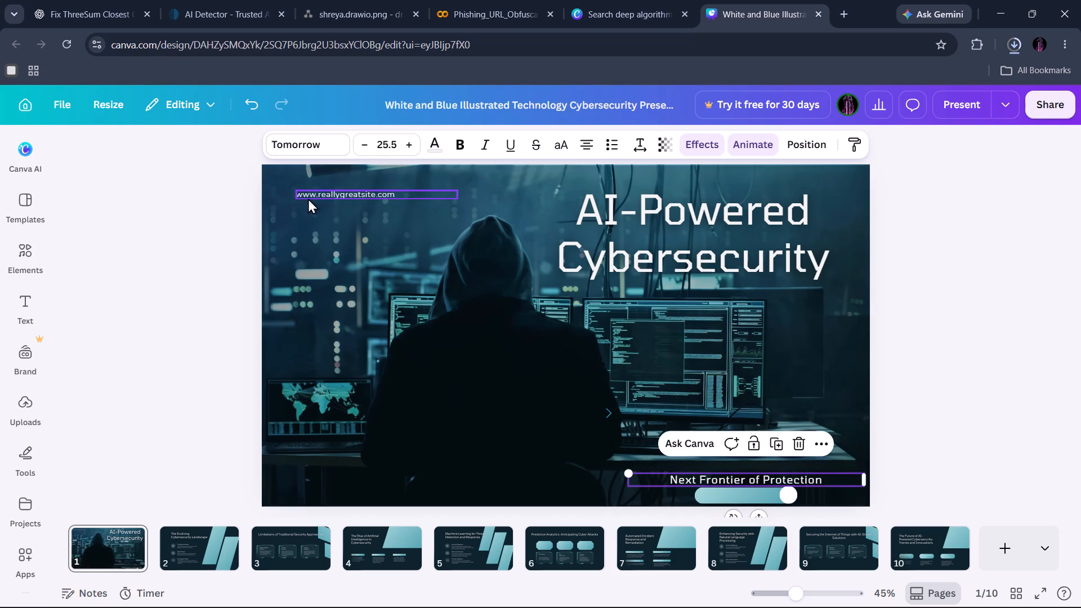
Move the website address text into the upper left corner of the cover slide.
left_click_drag(329, 191, 298, 169)
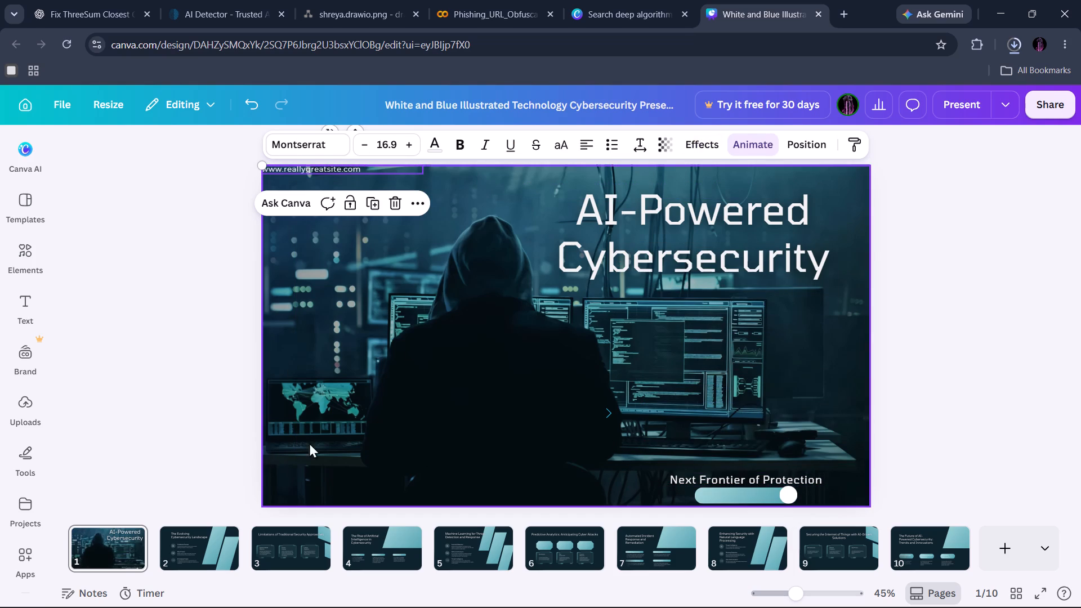
left_click(605, 323)
left_click(661, 323)
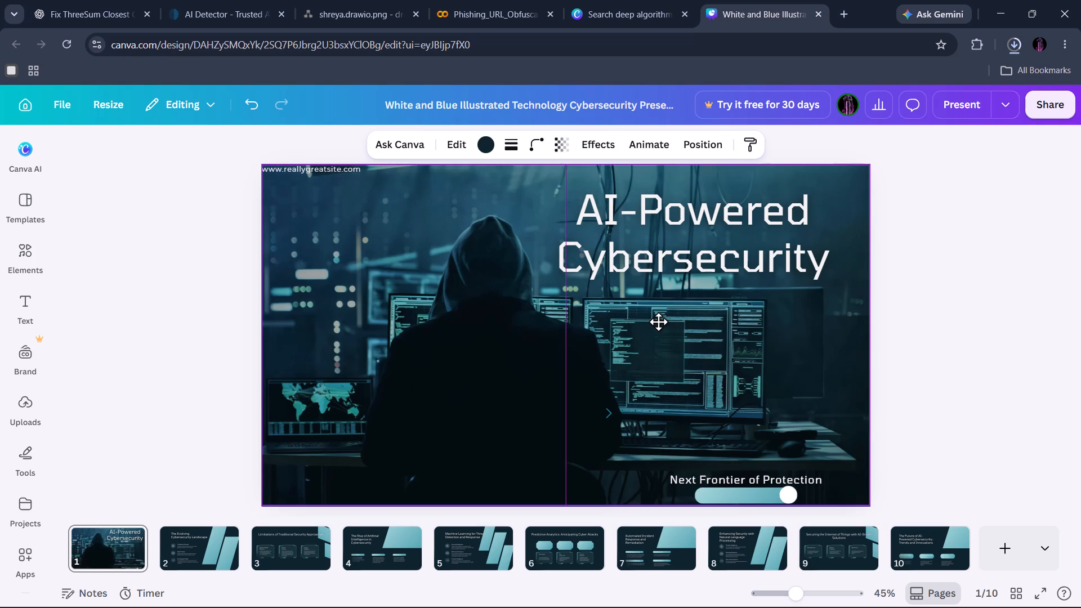
On slide 2, move the larger teal parallelogram to the lower left corner and the other to the upper right corner.
left_click(209, 547)
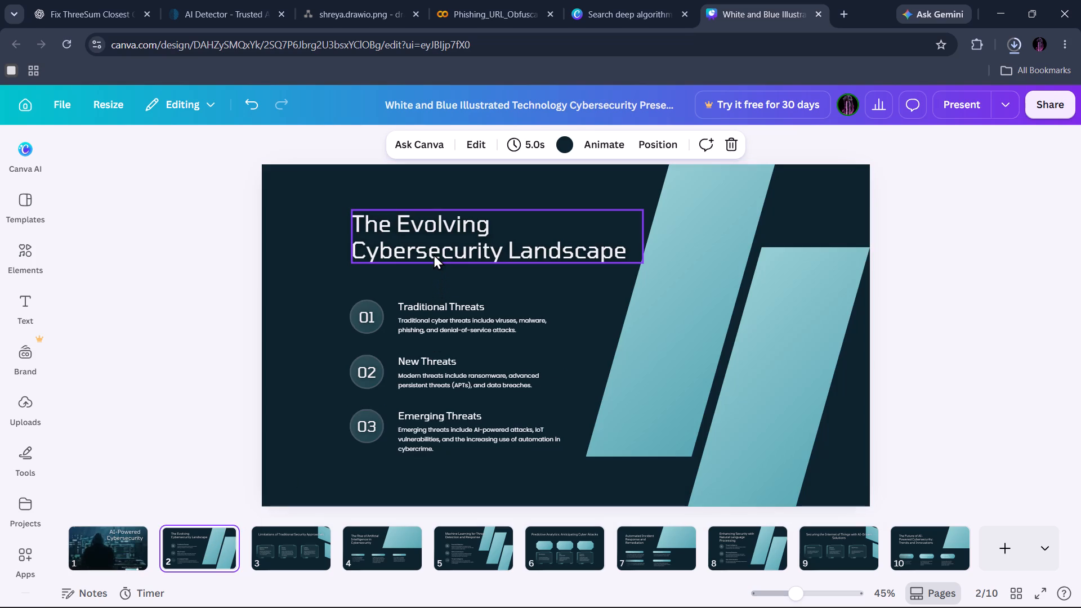
left_click_drag(673, 366, 443, 382)
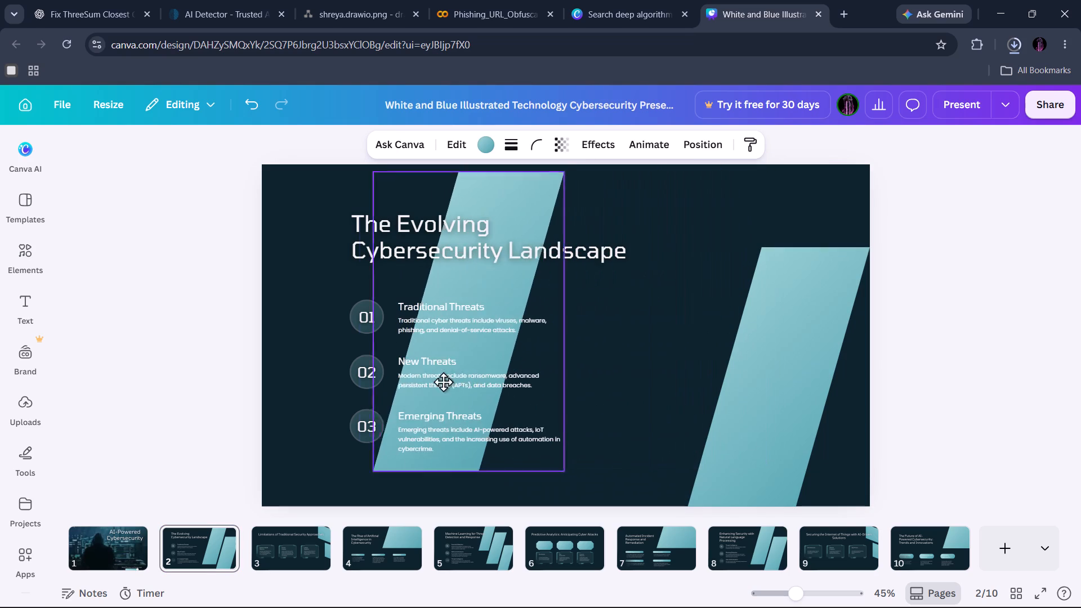
left_click_drag(443, 382, 348, 415)
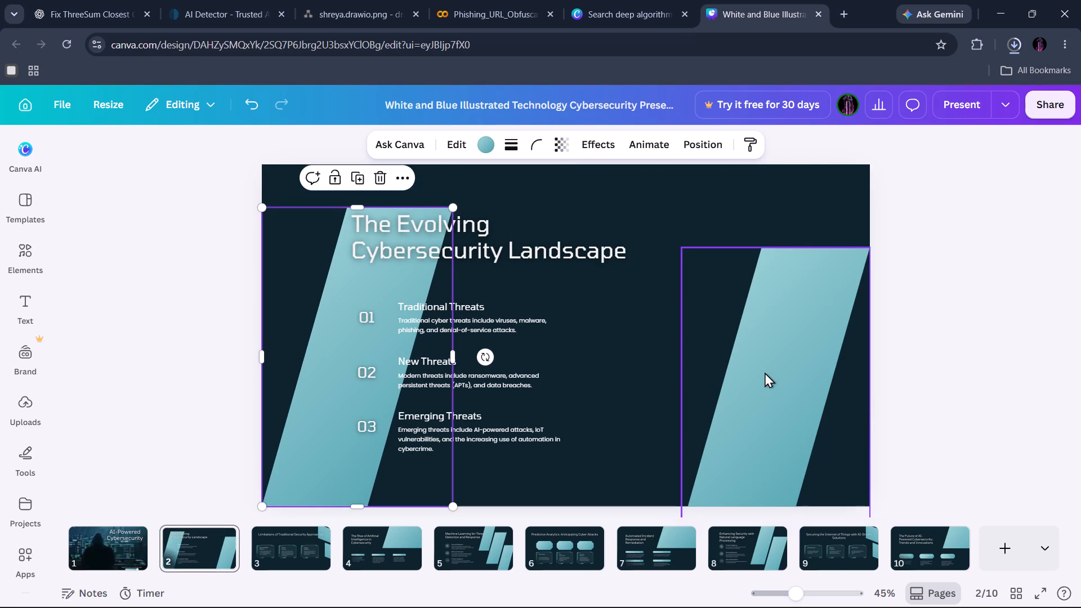
left_click_drag(771, 380, 768, 301)
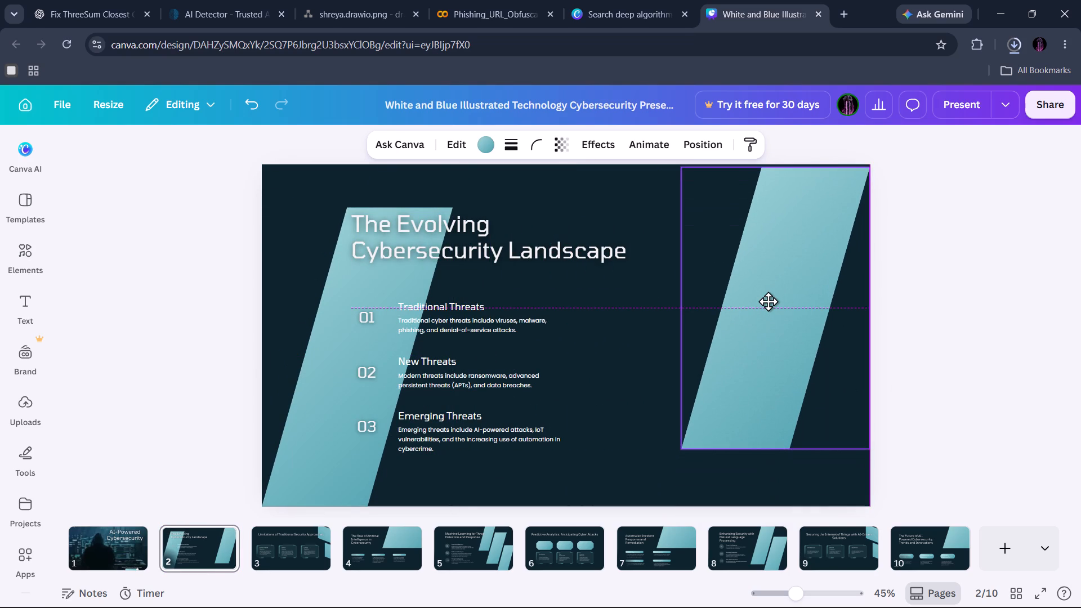
left_click_drag(768, 301, 768, 298)
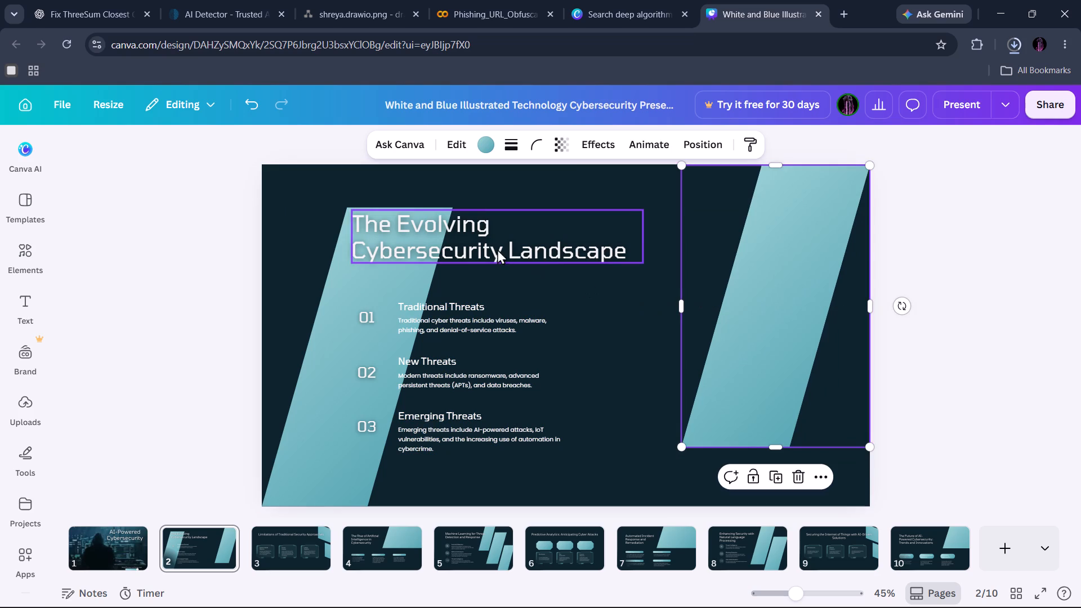
Move "The Evolving Cybersecurity Landscape" title to the top of slide 2, between the two parallelograms.
left_click_drag(467, 242, 564, 210)
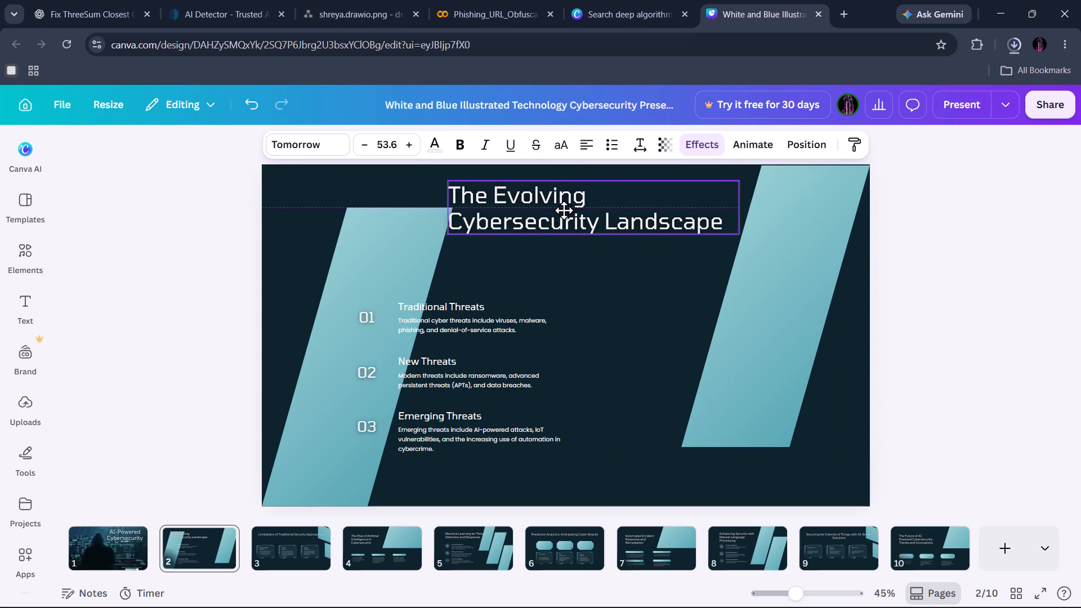
left_click_drag(564, 210, 566, 210)
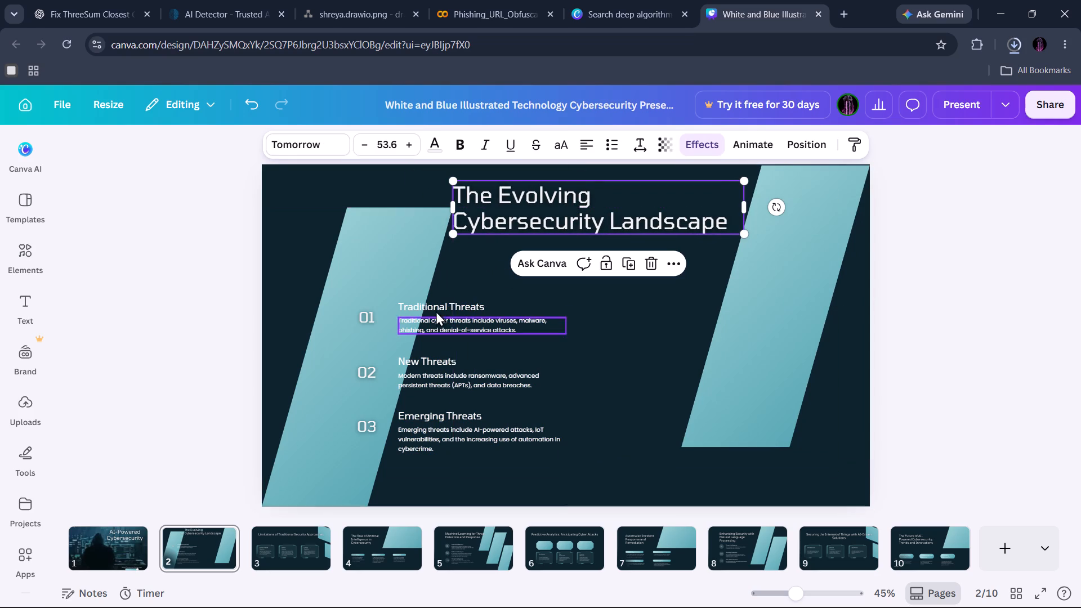
Move the "01" number below slide 2's title, with the "Traditional Threats" heading and its description beside it.
left_click_drag(373, 316, 382, 312)
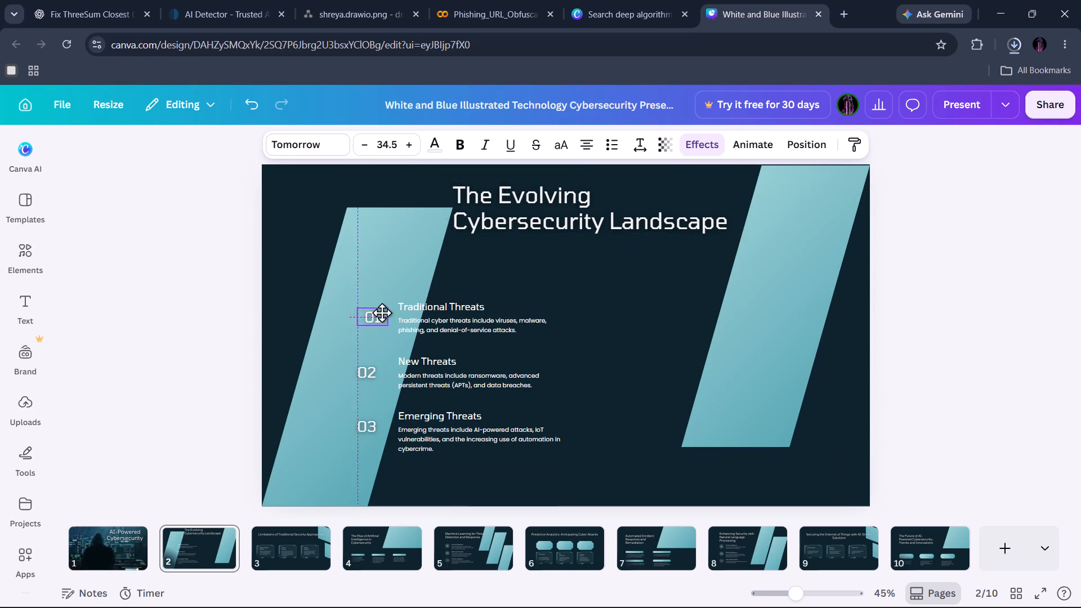
left_click_drag(382, 312, 455, 270)
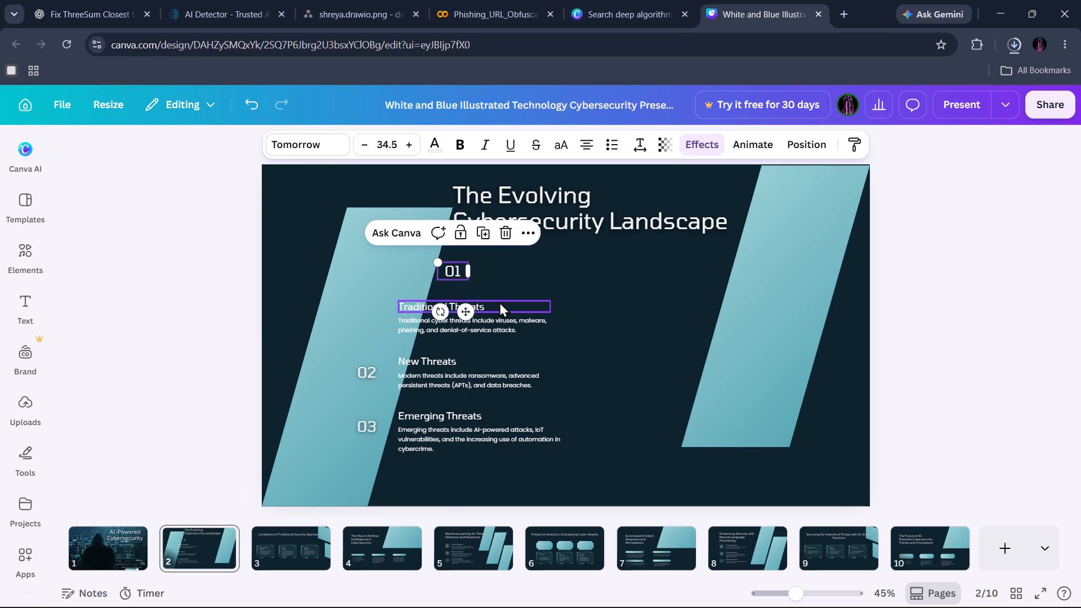
left_click_drag(499, 302, 578, 248)
left_click_drag(495, 318, 554, 293)
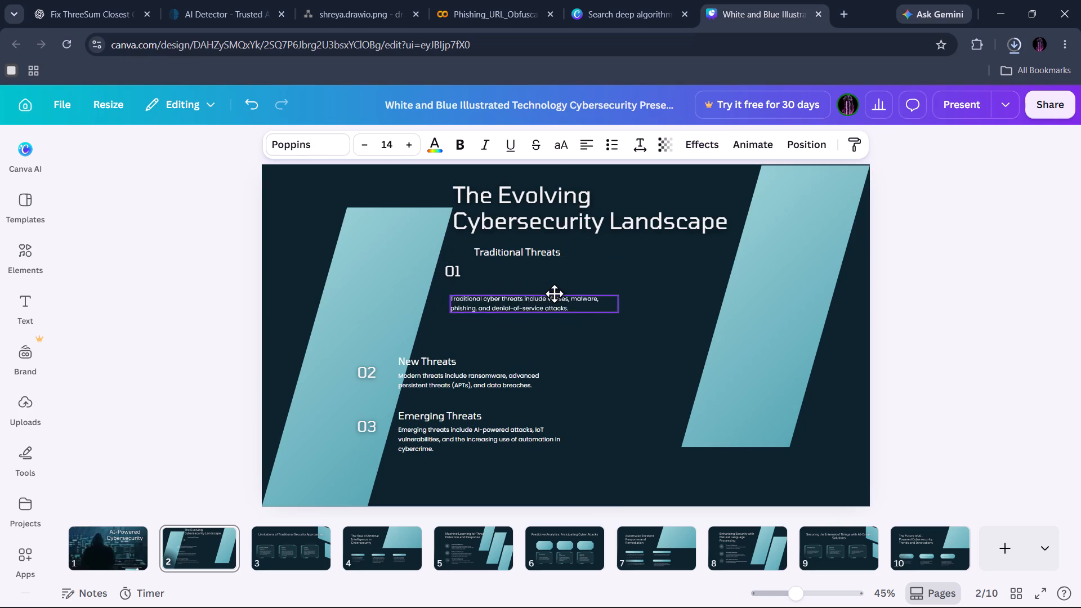
left_click_drag(554, 293, 575, 267)
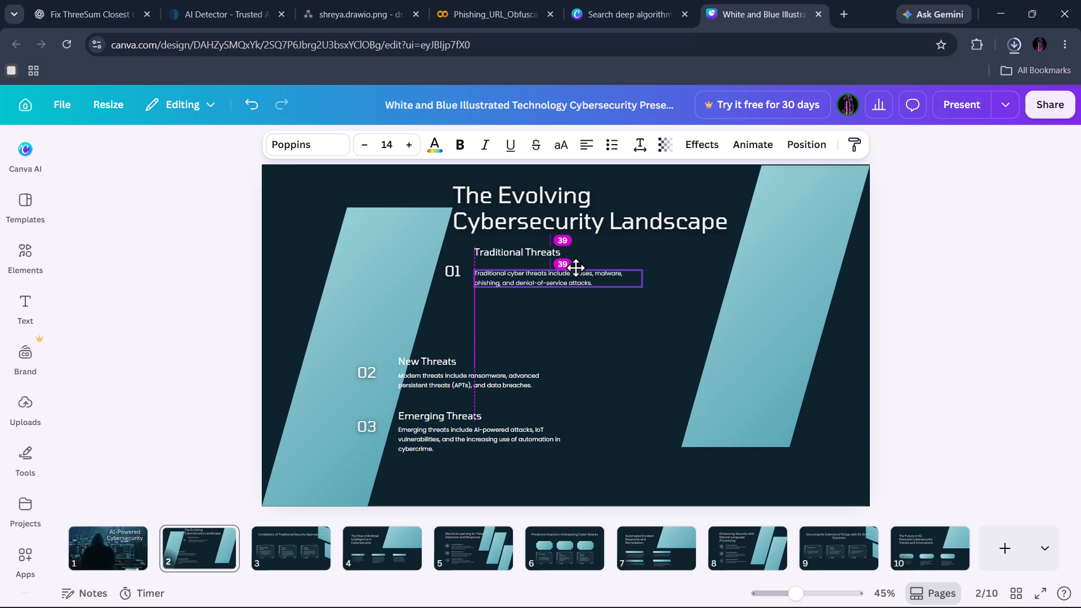
left_click_drag(575, 267, 574, 266)
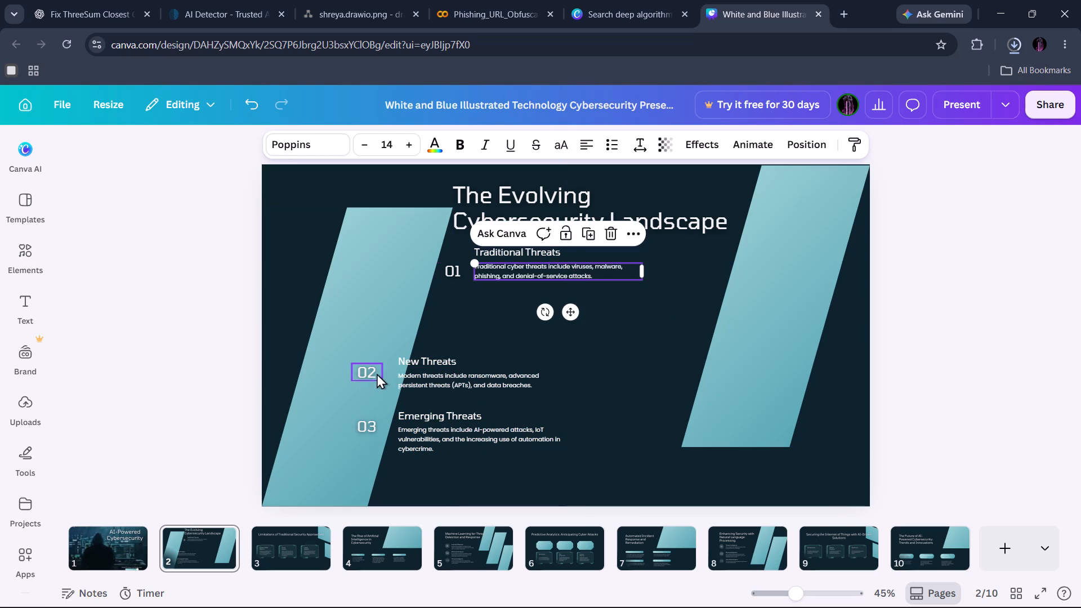
Move the "02" number directly below "01", with the "New Threats" heading and its description aligned beside it.
left_click_drag(360, 374, 444, 308)
left_click_drag(437, 362, 515, 291)
left_click_drag(479, 380, 513, 361)
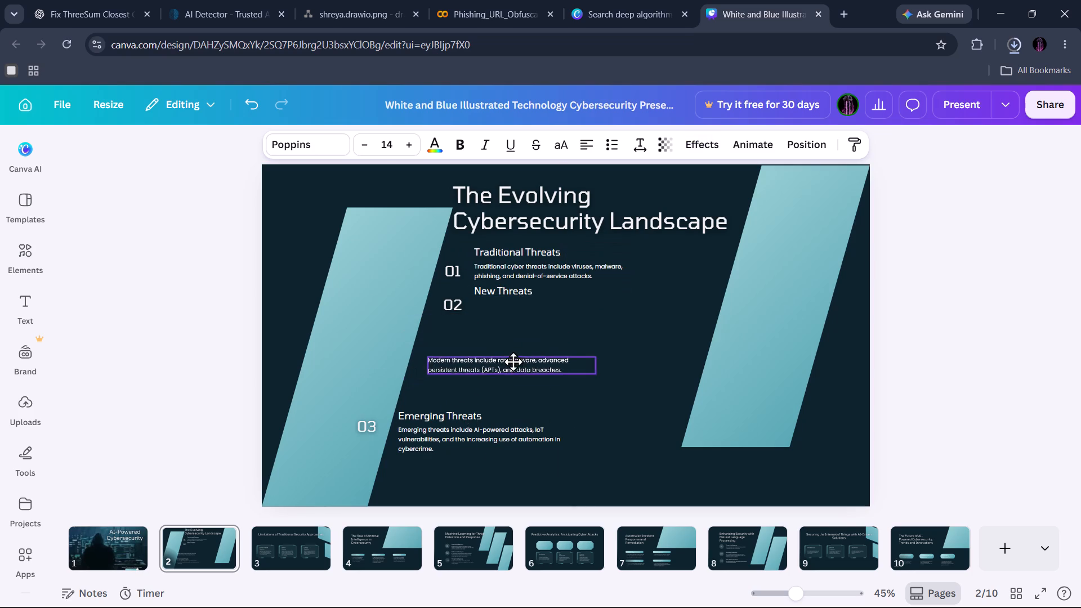
left_click_drag(513, 361, 553, 312)
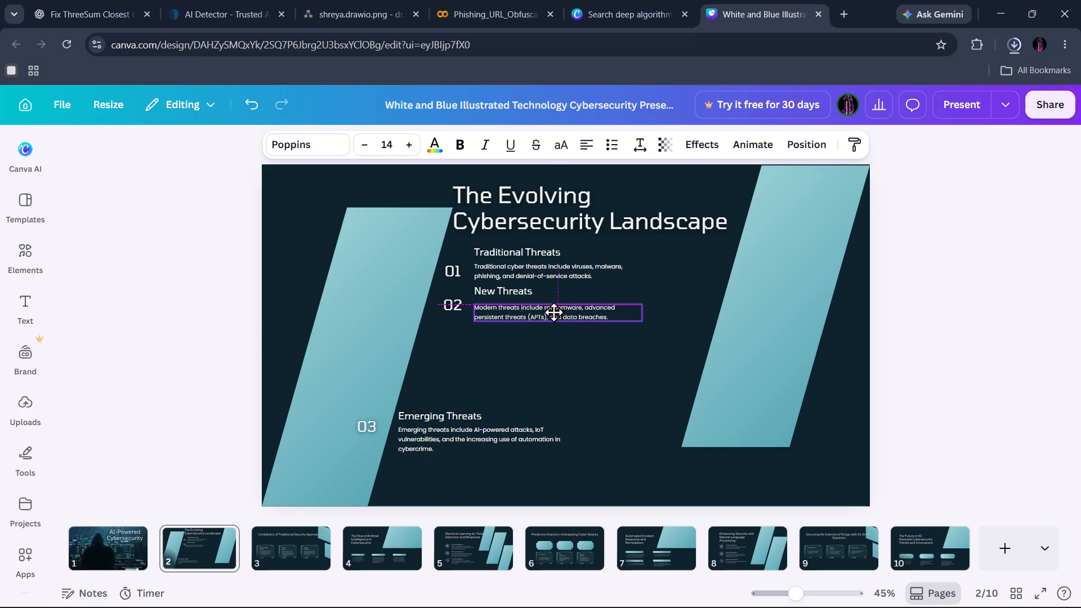
left_click_drag(553, 312, 555, 311)
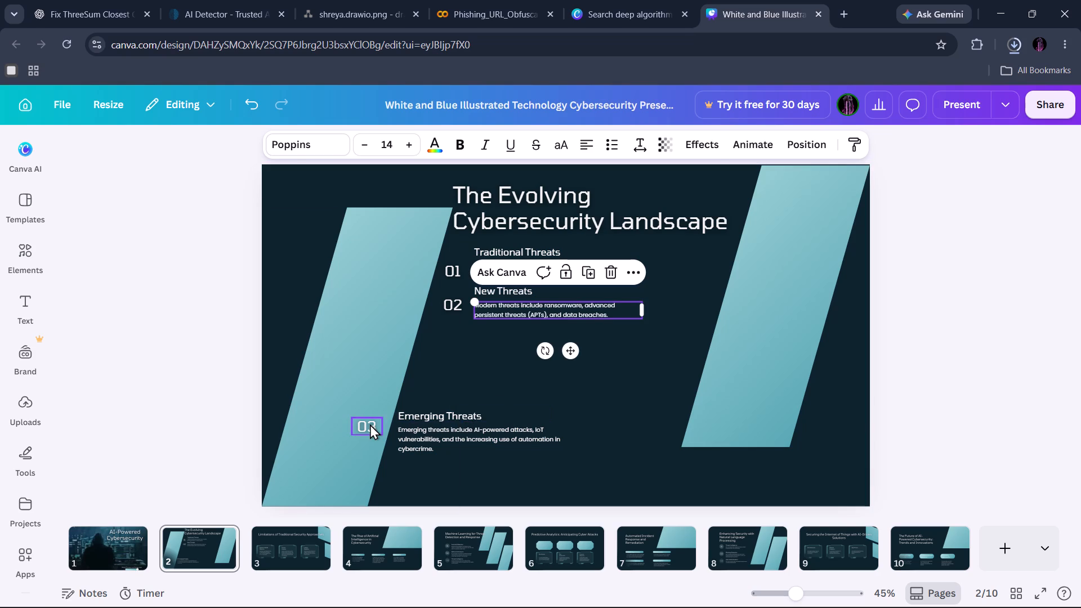
Move the "03" number into line below "02" on slide 2, leaving a wide gap, with the "Emerging Threats" heading and its description beside it.
left_click_drag(370, 424, 455, 363)
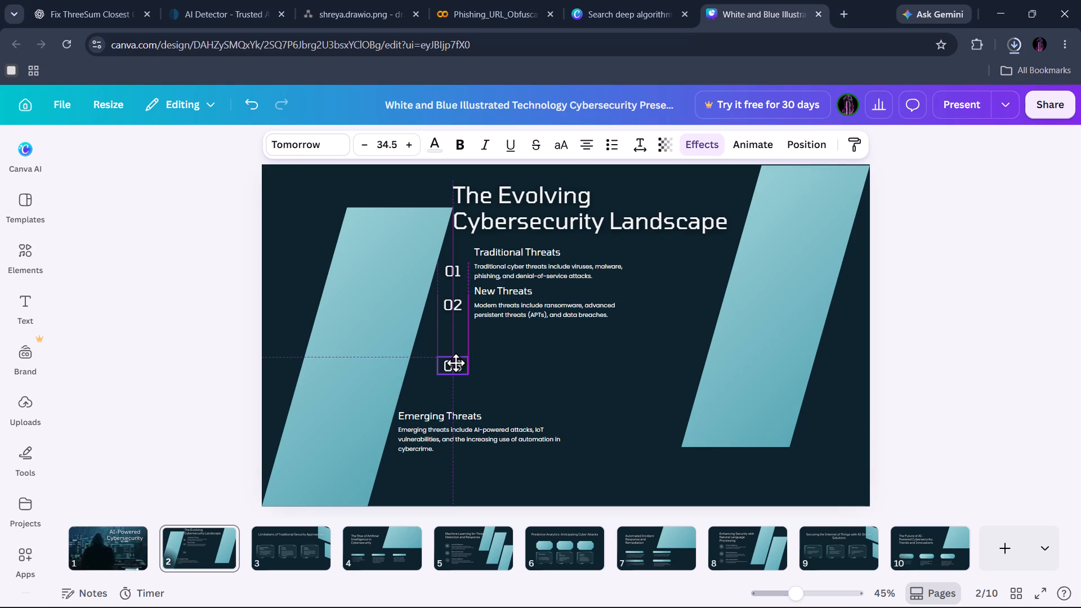
left_click_drag(455, 363, 459, 373)
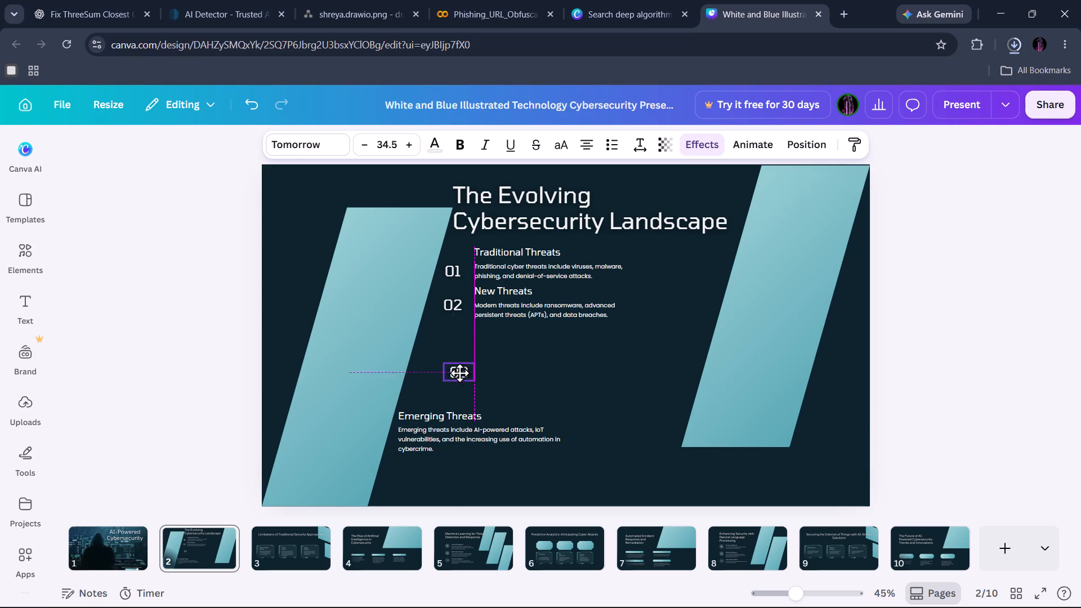
left_click_drag(459, 373, 457, 383)
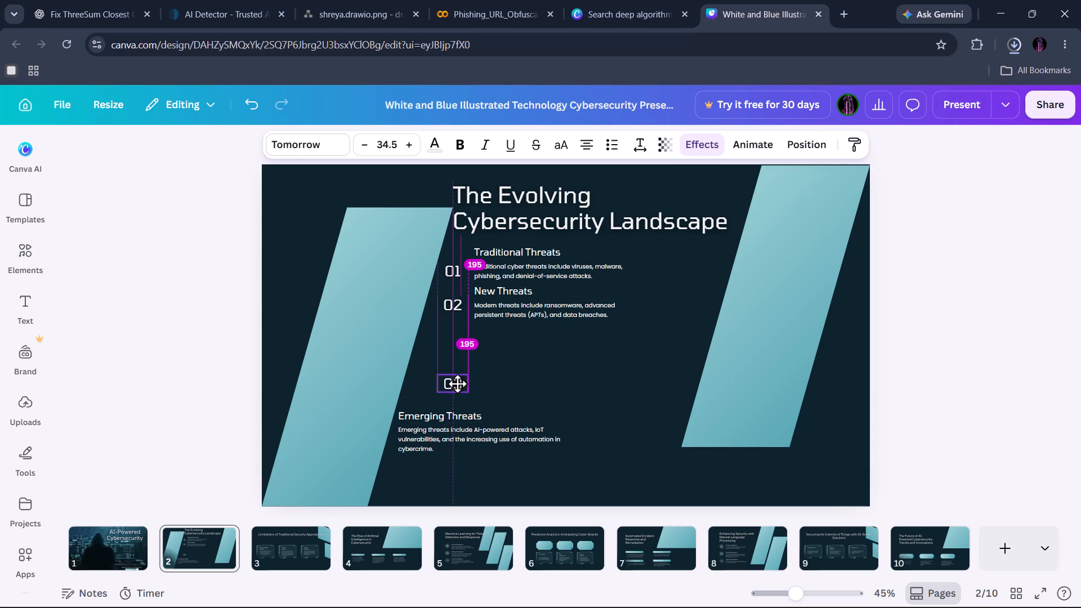
left_click_drag(457, 383, 457, 385)
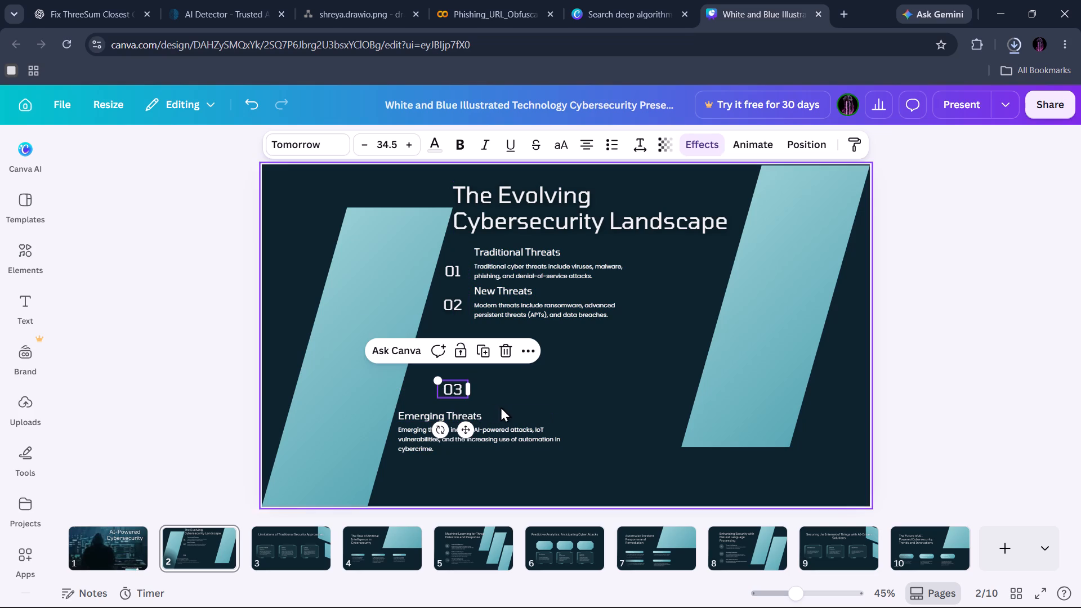
left_click_drag(504, 411, 577, 367)
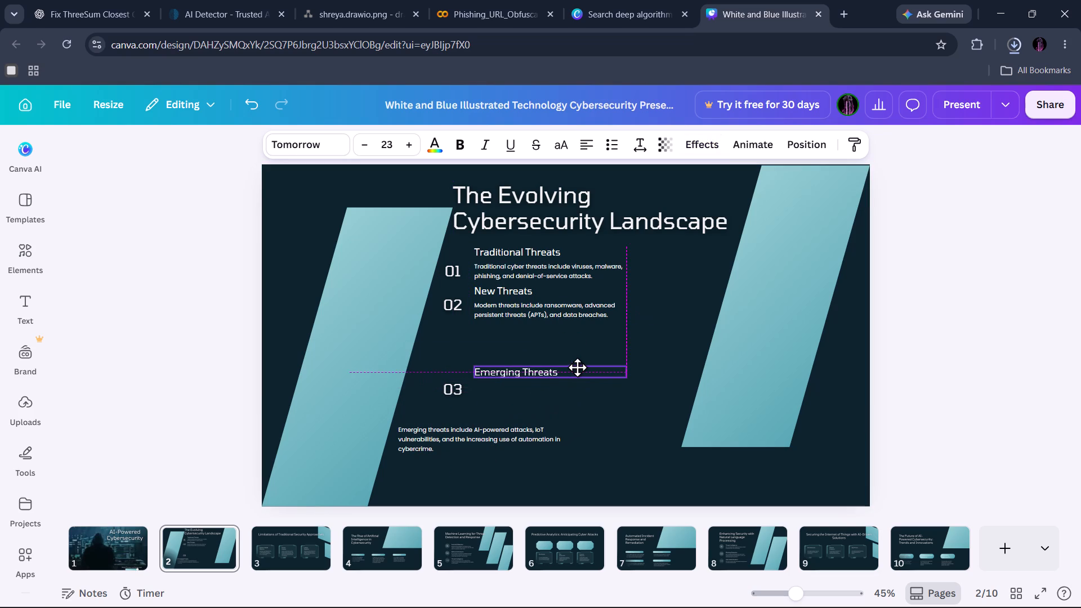
left_click_drag(577, 367, 585, 381)
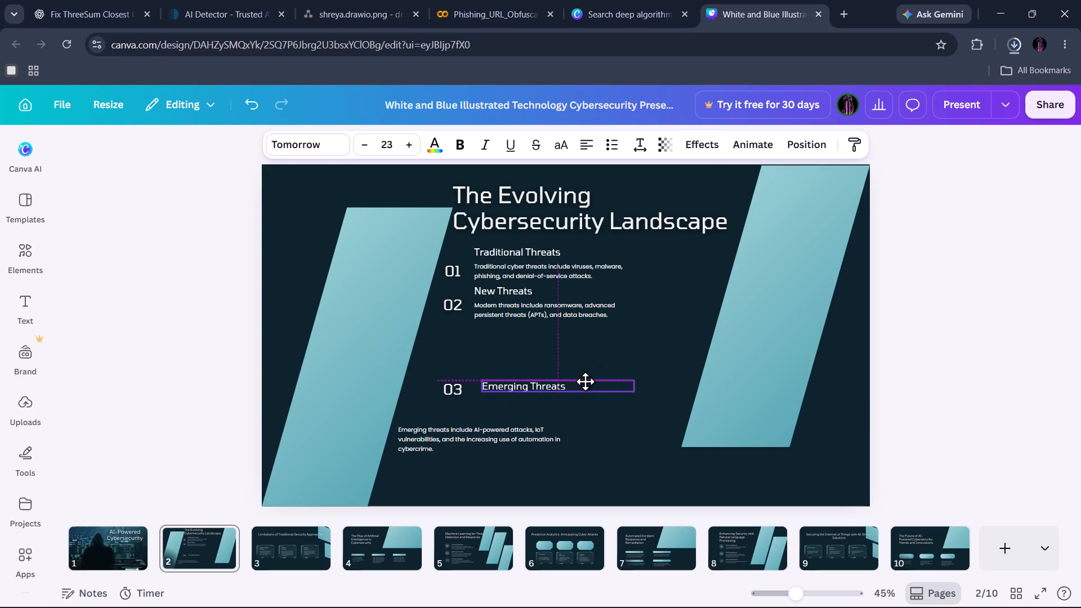
left_click_drag(585, 381, 586, 385)
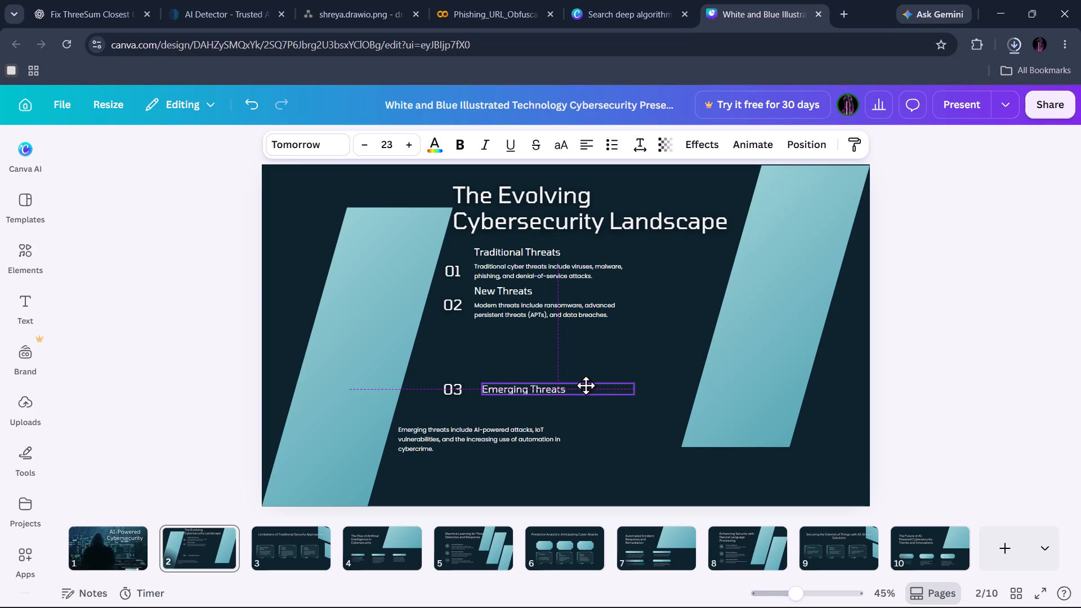
left_click_drag(586, 385, 586, 382)
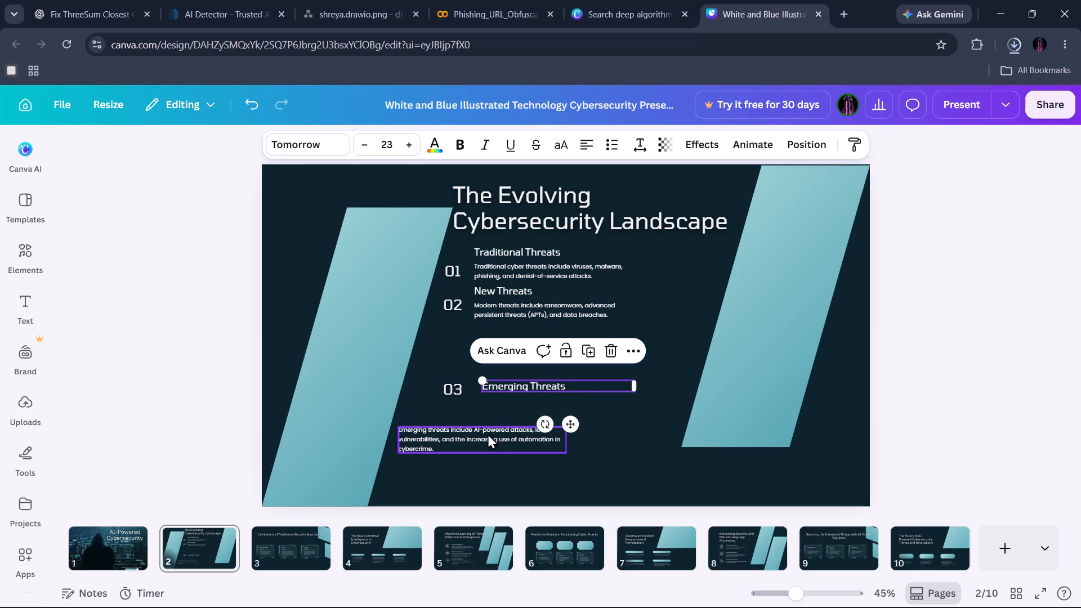
left_click_drag(488, 433, 560, 407)
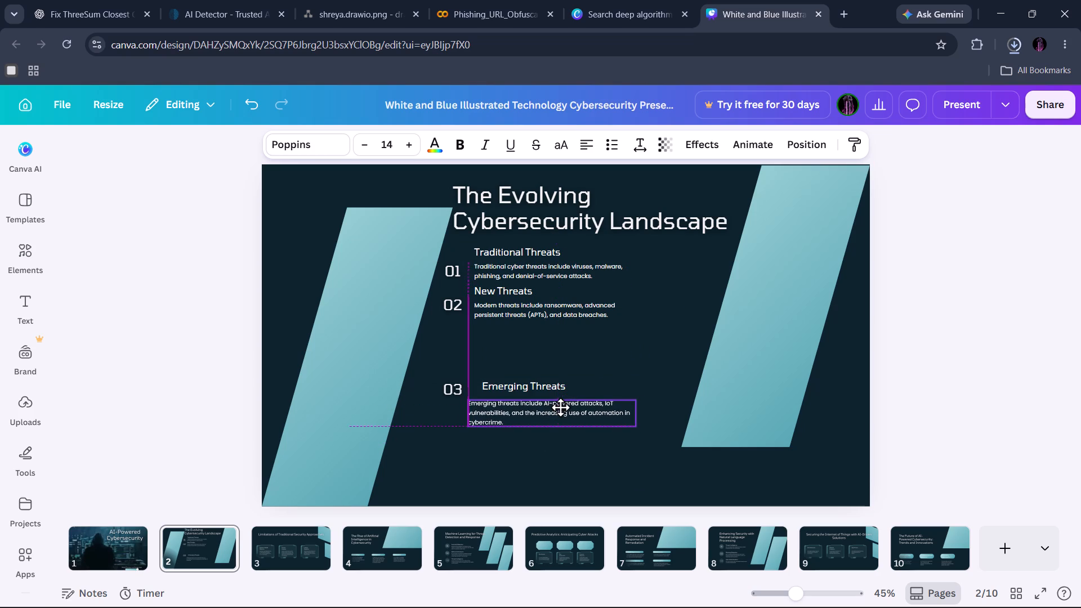
left_click_drag(560, 407, 558, 407)
left_click_drag(558, 407, 564, 404)
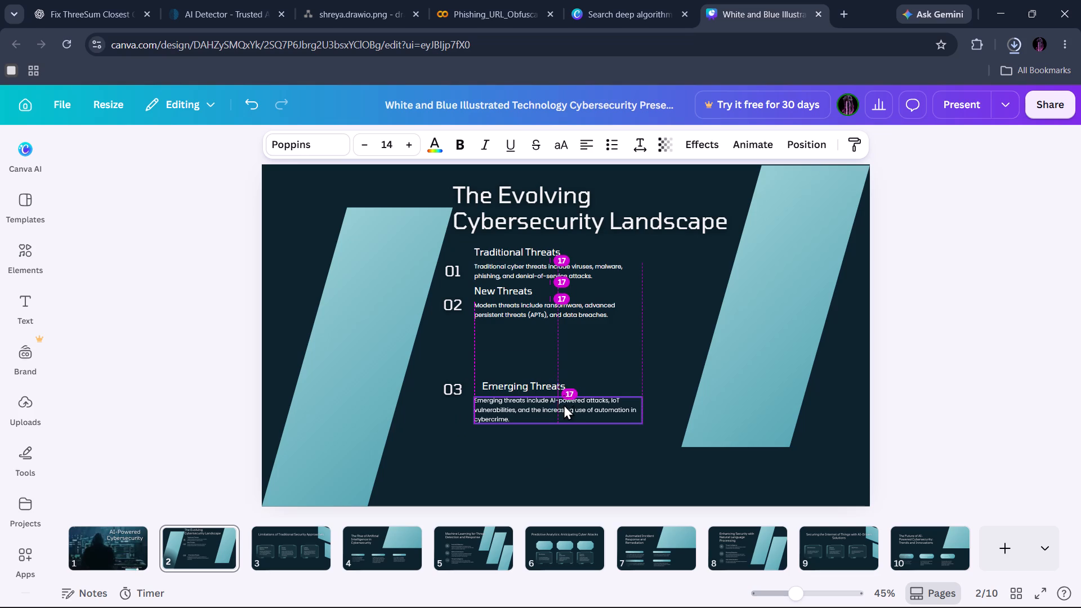
Lower the "02" number, the "New Threats" heading and its description into the gap just above the "03" item.
left_click_drag(448, 305, 449, 305)
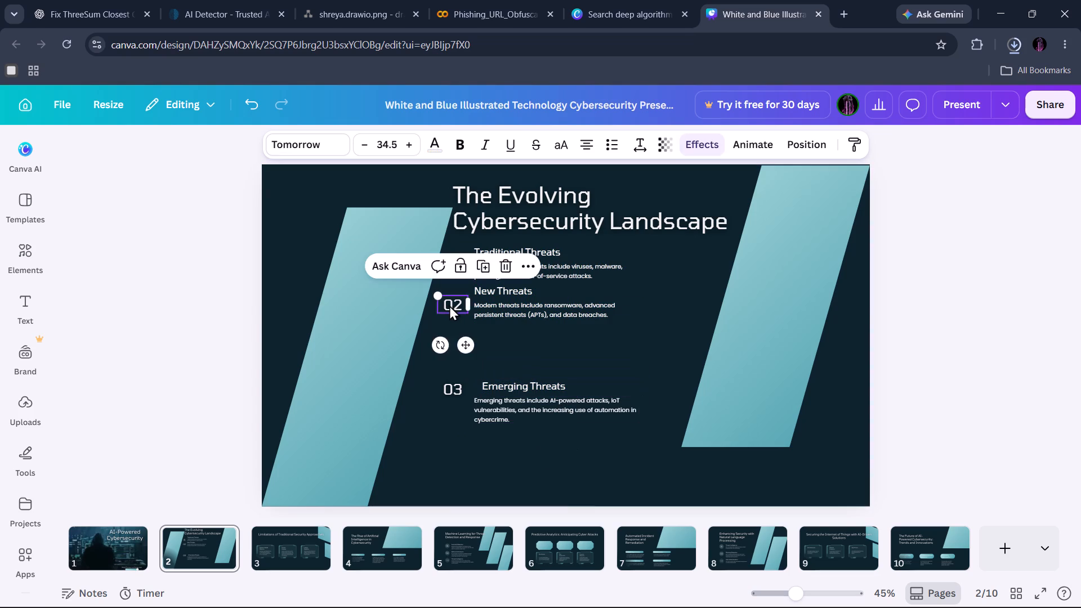
left_click_drag(449, 305, 449, 333)
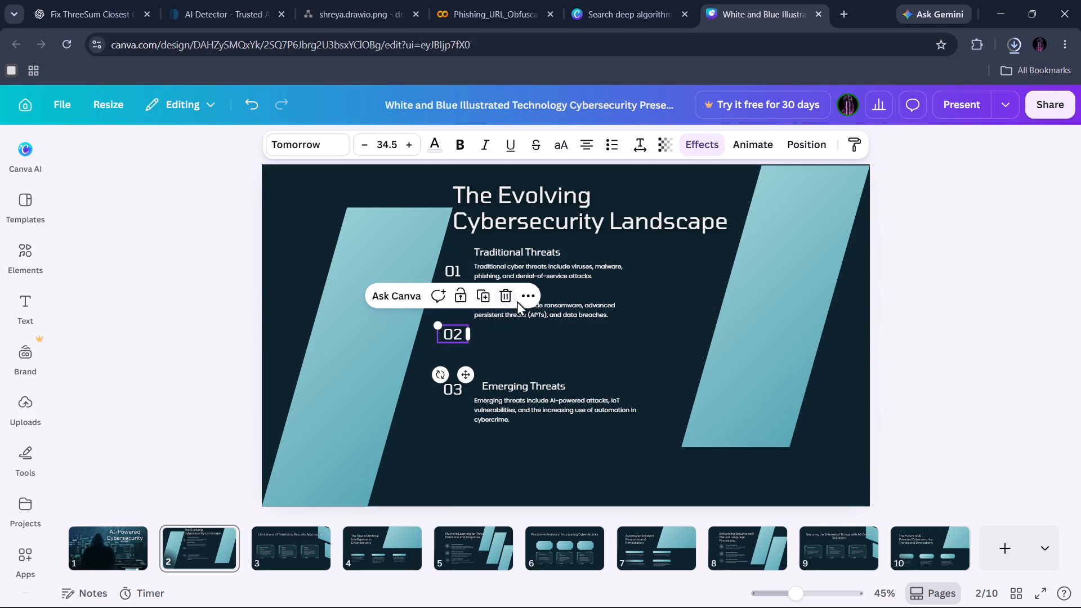
left_click_drag(544, 307, 545, 352)
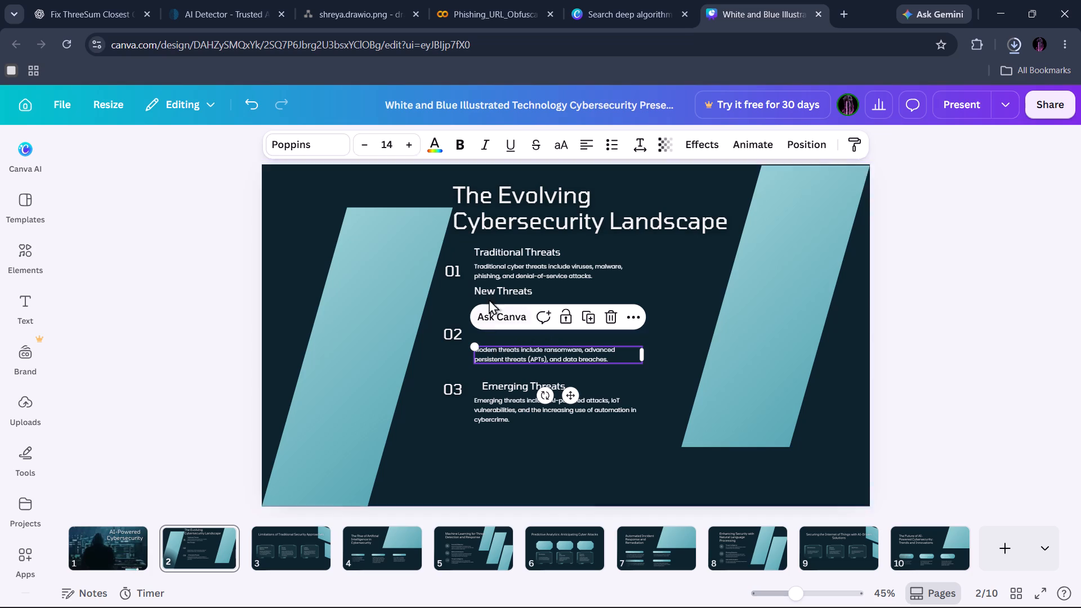
left_click_drag(496, 287, 498, 323)
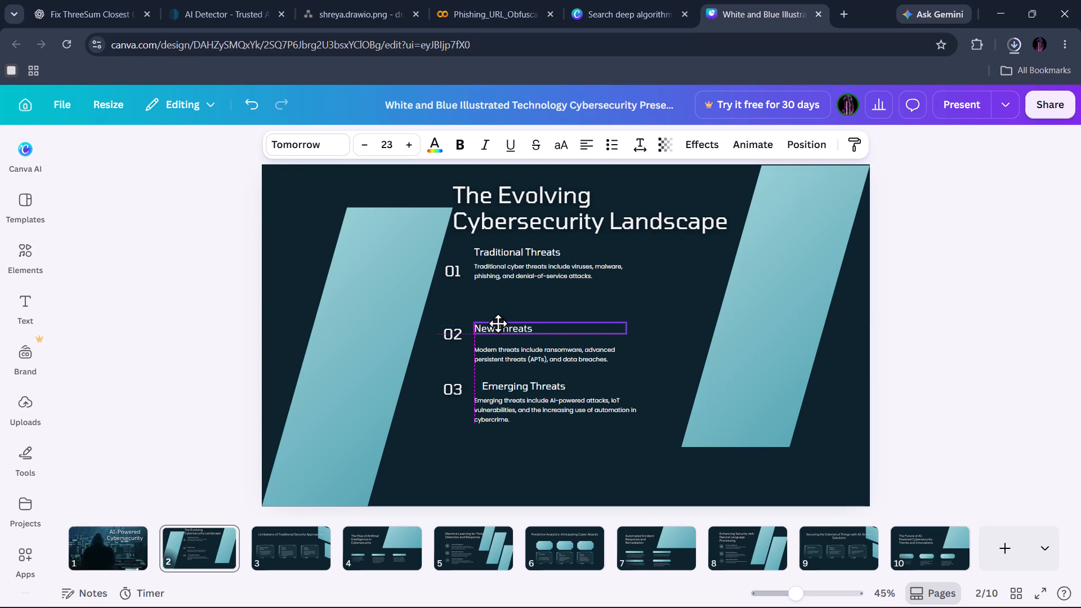
left_click_drag(498, 323, 498, 331)
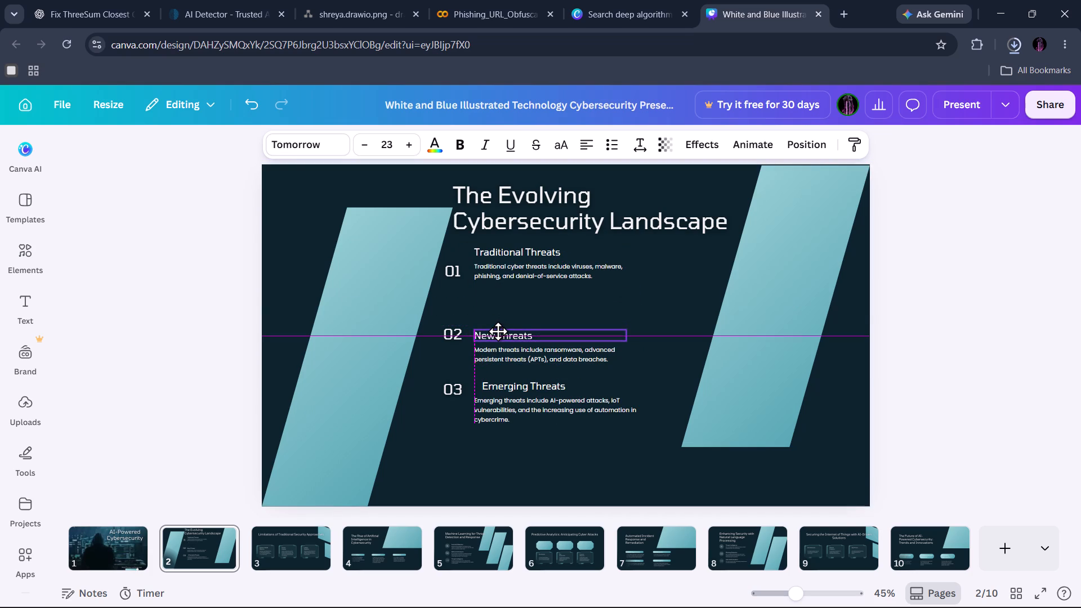
left_click_drag(498, 331, 498, 328)
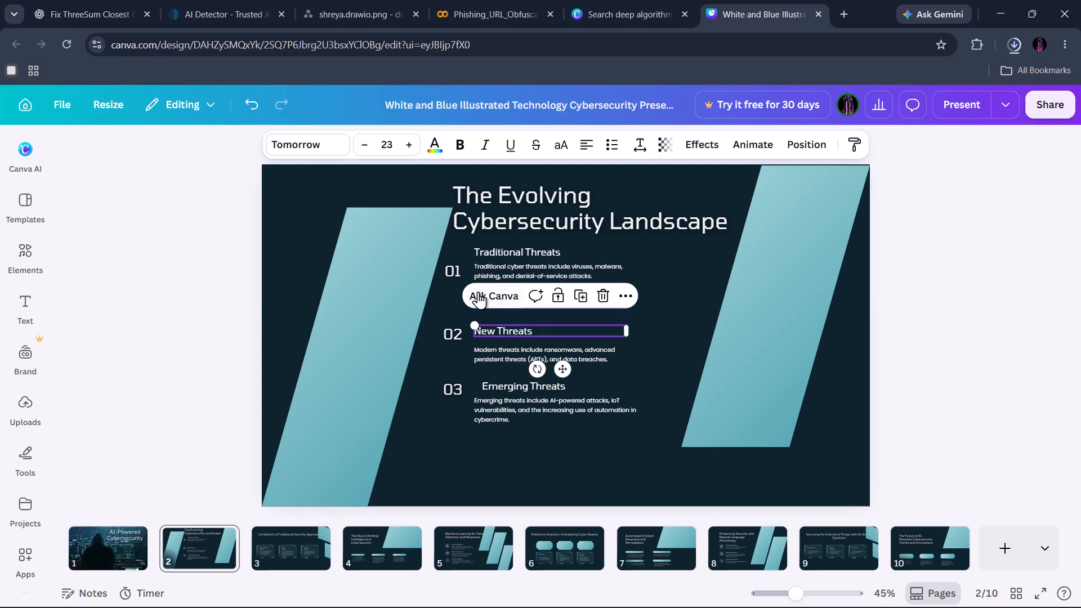
Lower the "01" number, the "Traditional Threats" heading and its description to just above the "02" item.
left_click_drag(453, 267, 450, 281)
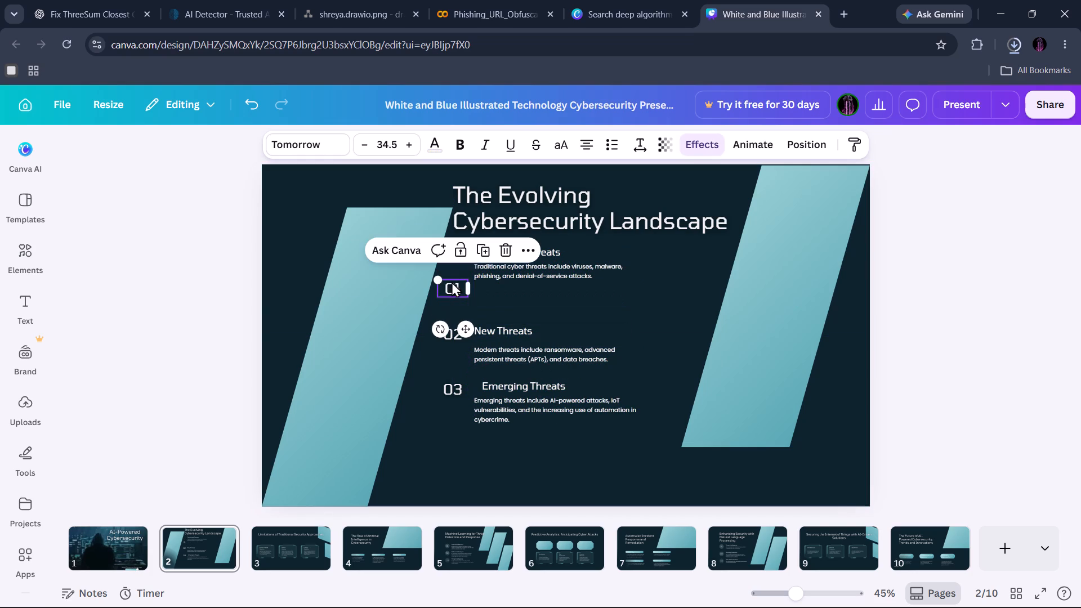
left_click_drag(509, 270, 508, 305)
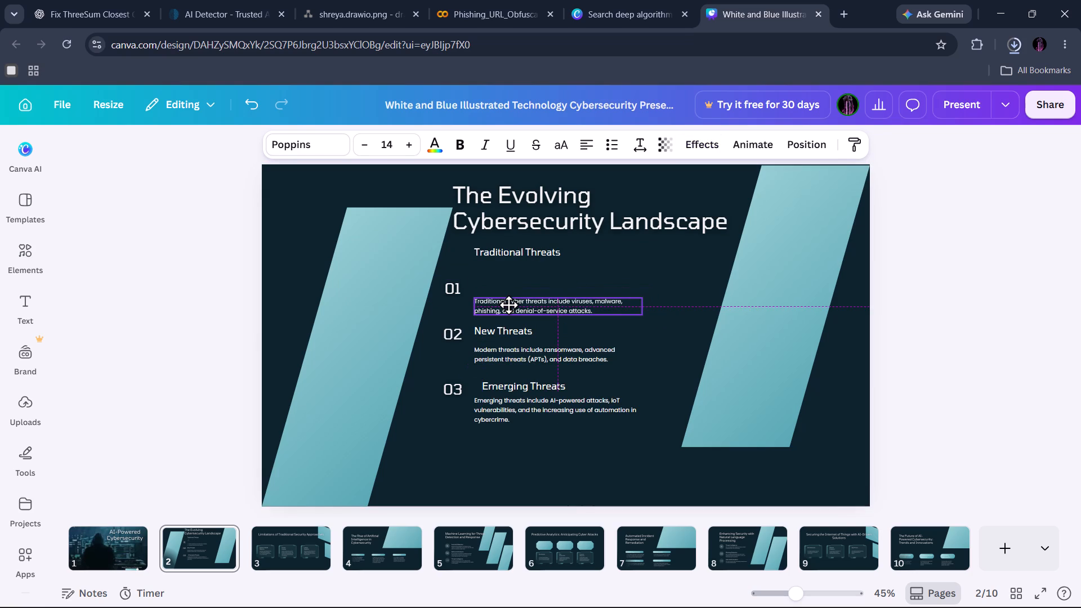
left_click_drag(508, 305, 513, 304)
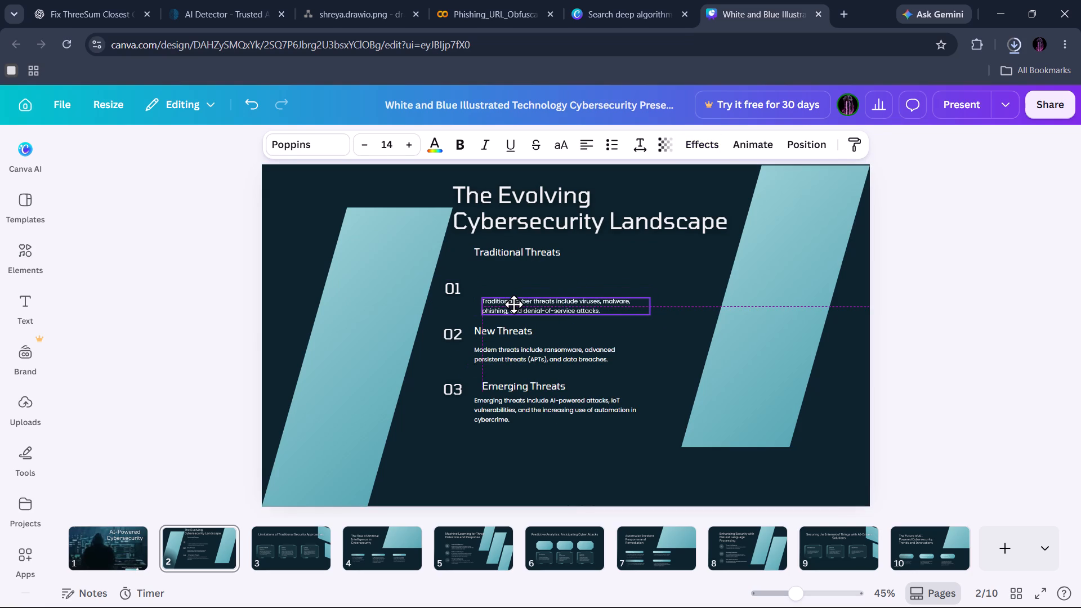
left_click_drag(513, 304, 506, 304)
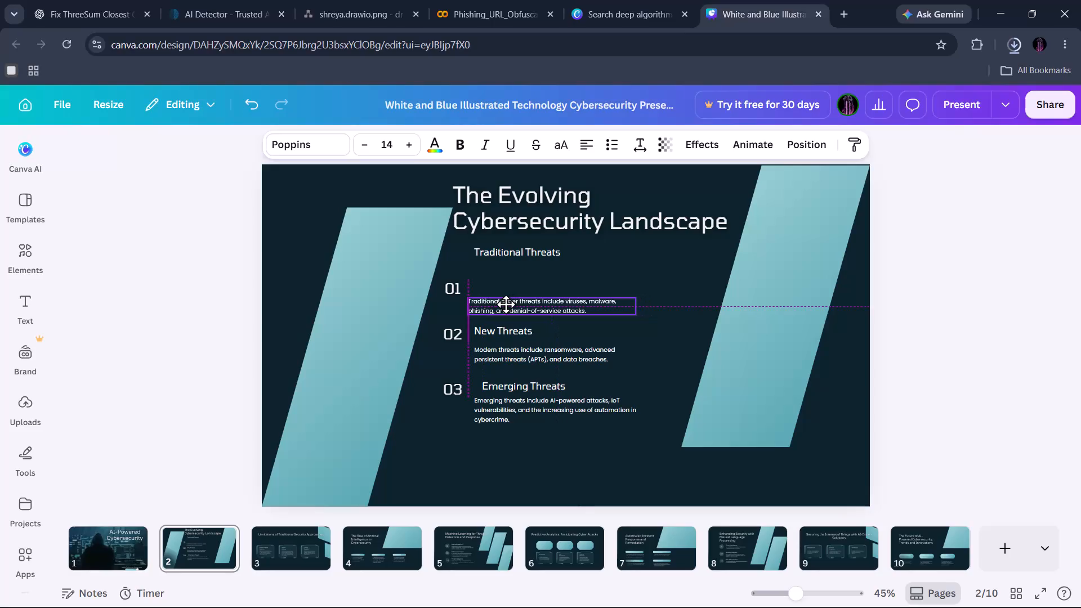
left_click_drag(506, 304, 509, 304)
left_click(519, 244)
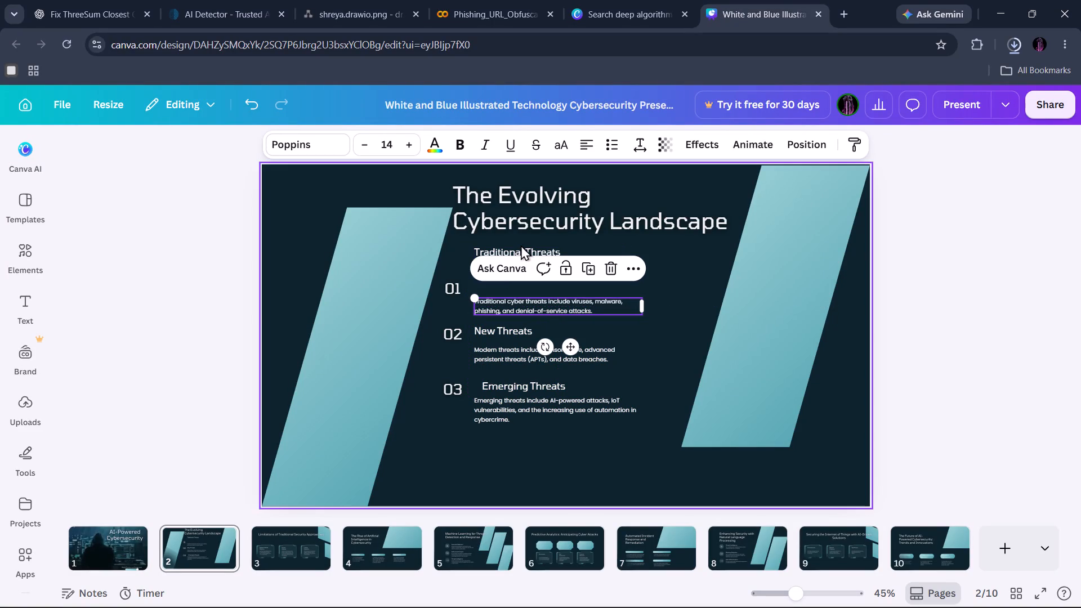
left_click(521, 245)
left_click_drag(524, 247, 522, 284)
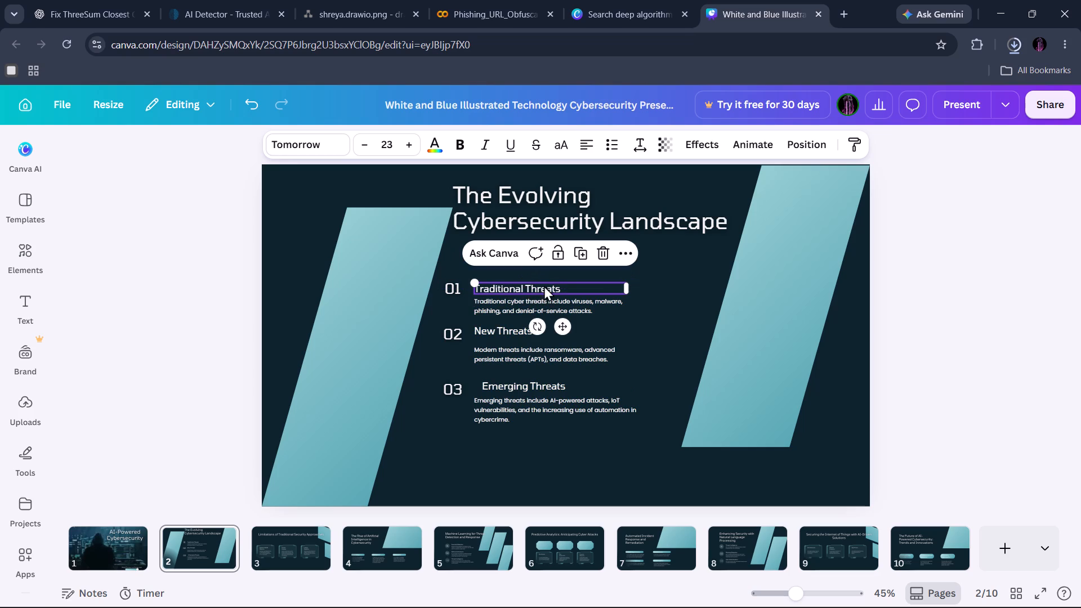
left_click(665, 327)
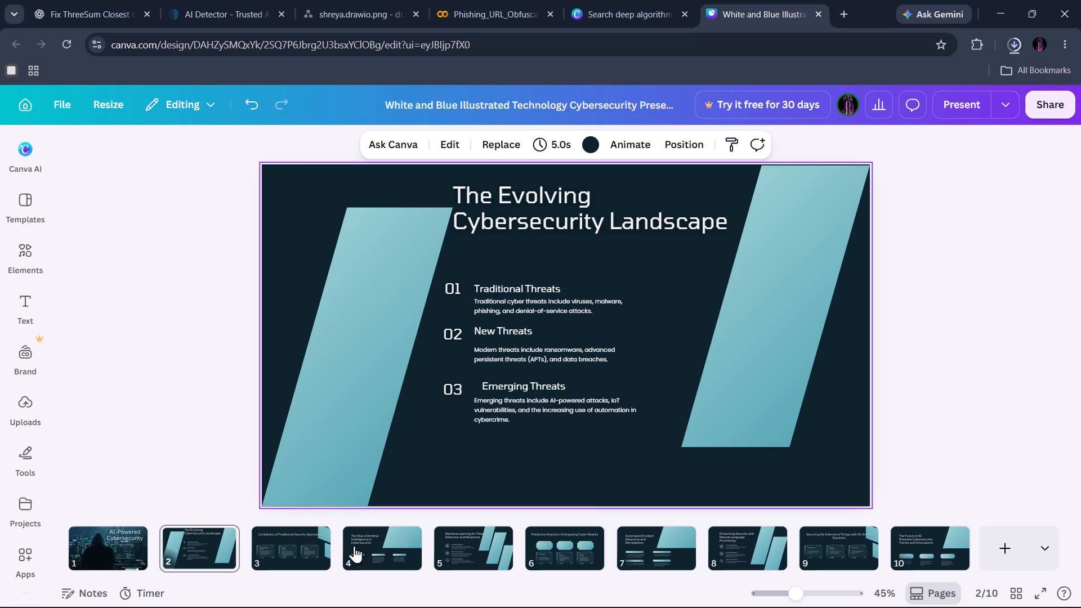
On slide 3, swap the frames of the first two cards, placing both slightly further left at the third frame's height.
left_click(300, 547)
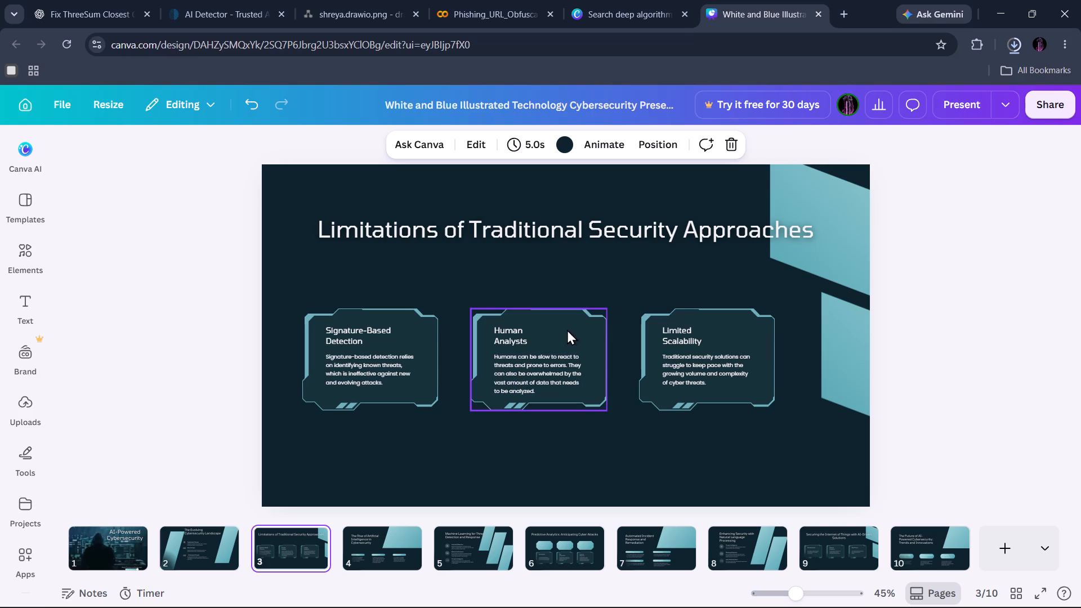
left_click_drag(414, 309, 461, 377)
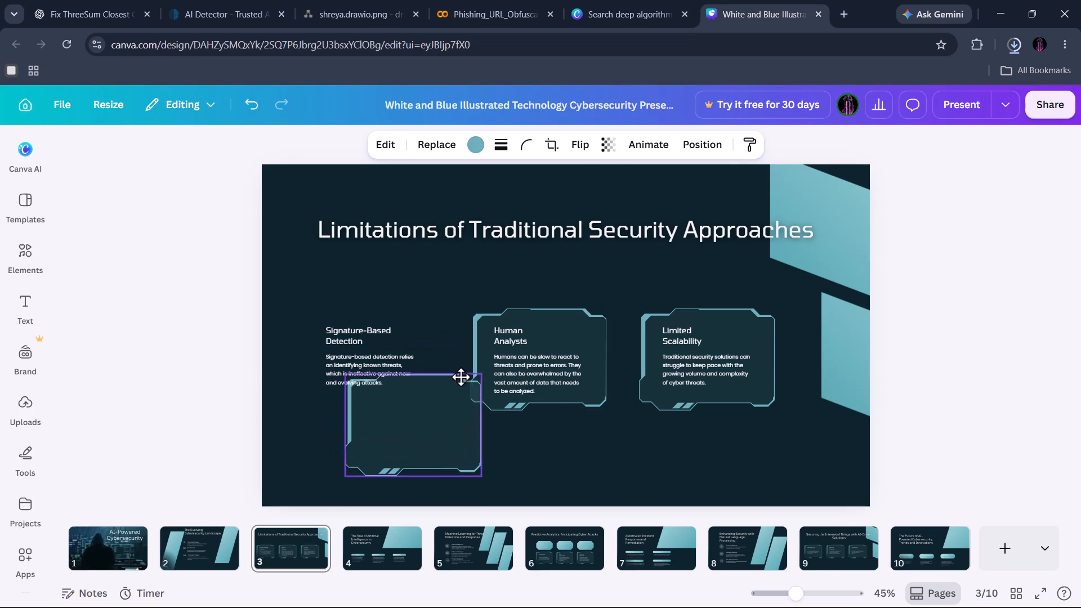
left_click_drag(461, 377, 595, 413)
left_click_drag(572, 319, 379, 323)
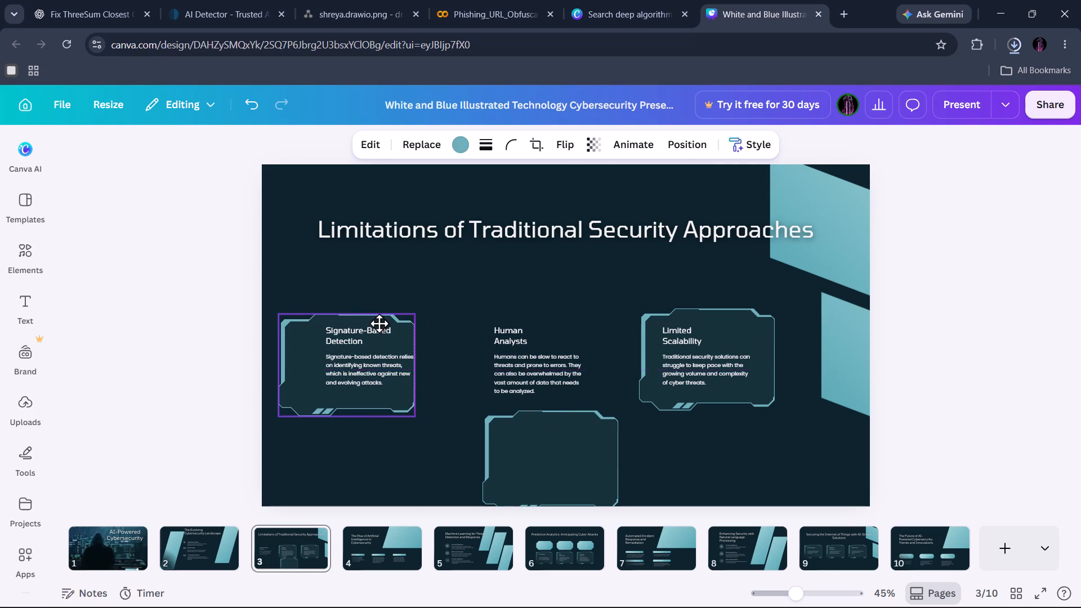
left_click_drag(379, 323, 379, 318)
left_click_drag(560, 462, 538, 370)
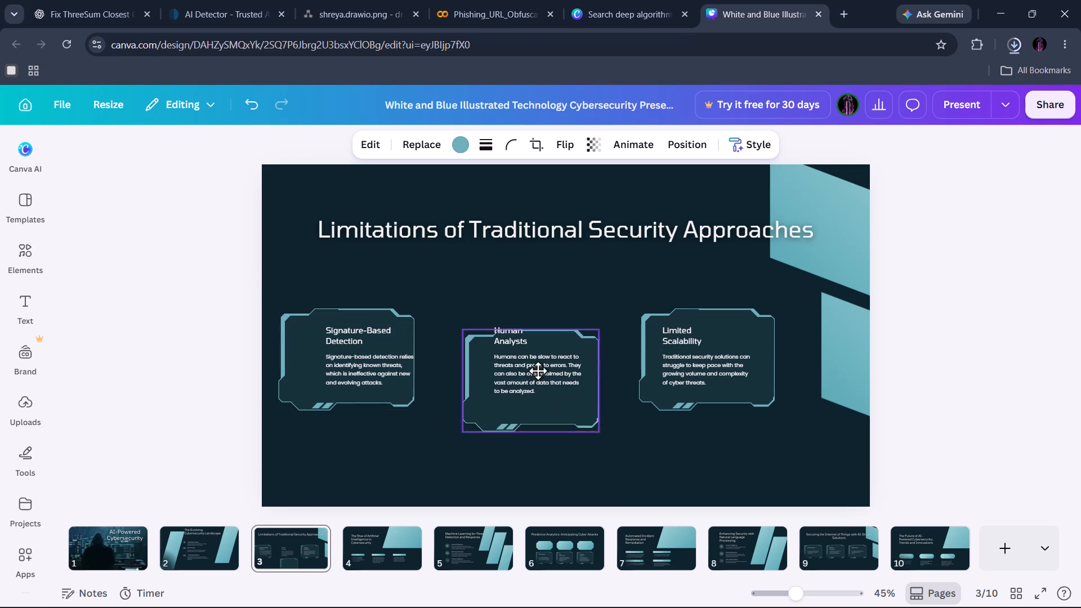
left_click_drag(538, 370, 538, 361)
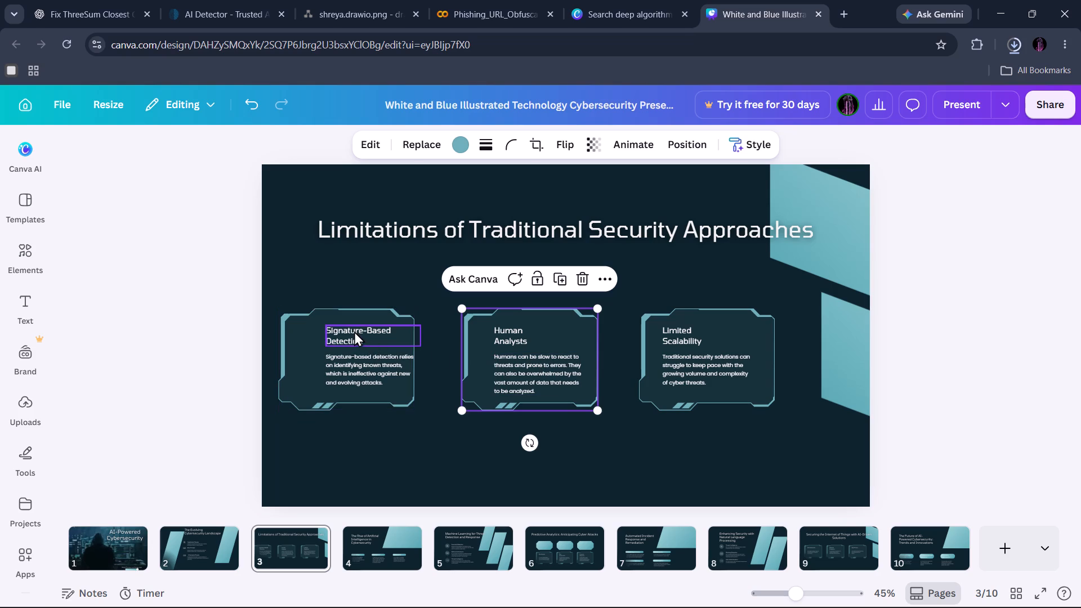
Swap the card texts on slide 3: "Human Analysts" and its description into the first frame, "Signature-Based Detection" and its description into the middle one.
left_click_drag(354, 331, 425, 445)
left_click_drag(505, 327, 309, 324)
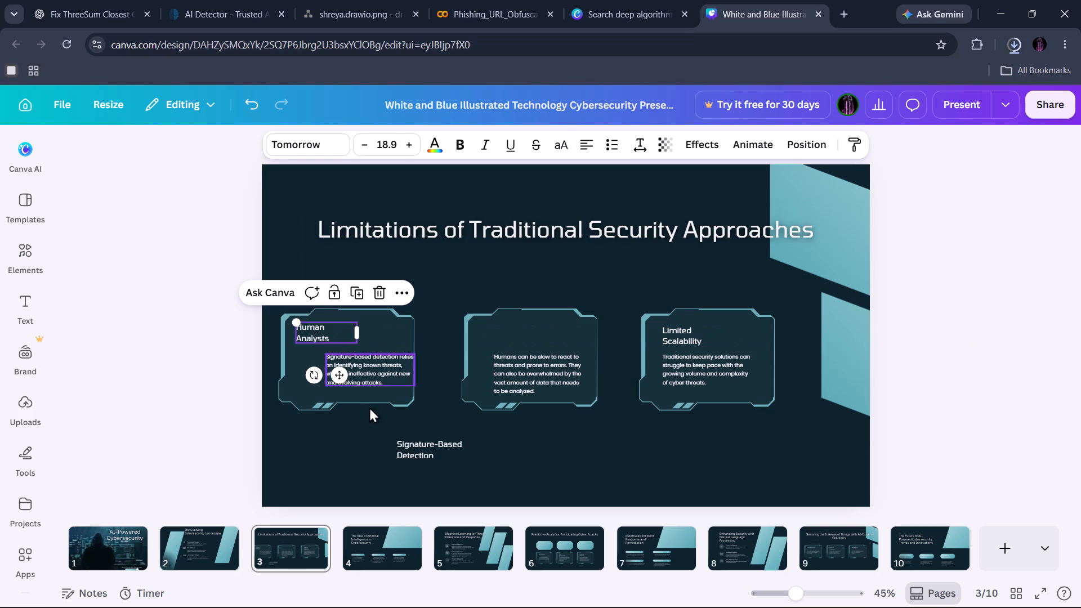
left_click_drag(359, 358, 522, 439)
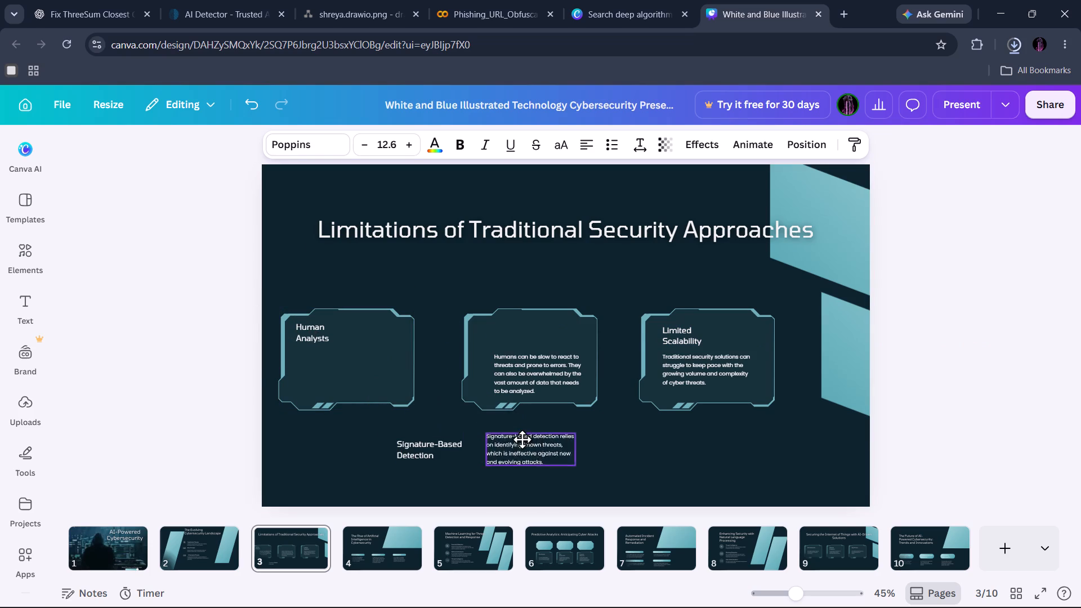
left_click_drag(522, 439, 537, 445)
left_click_drag(528, 368, 319, 367)
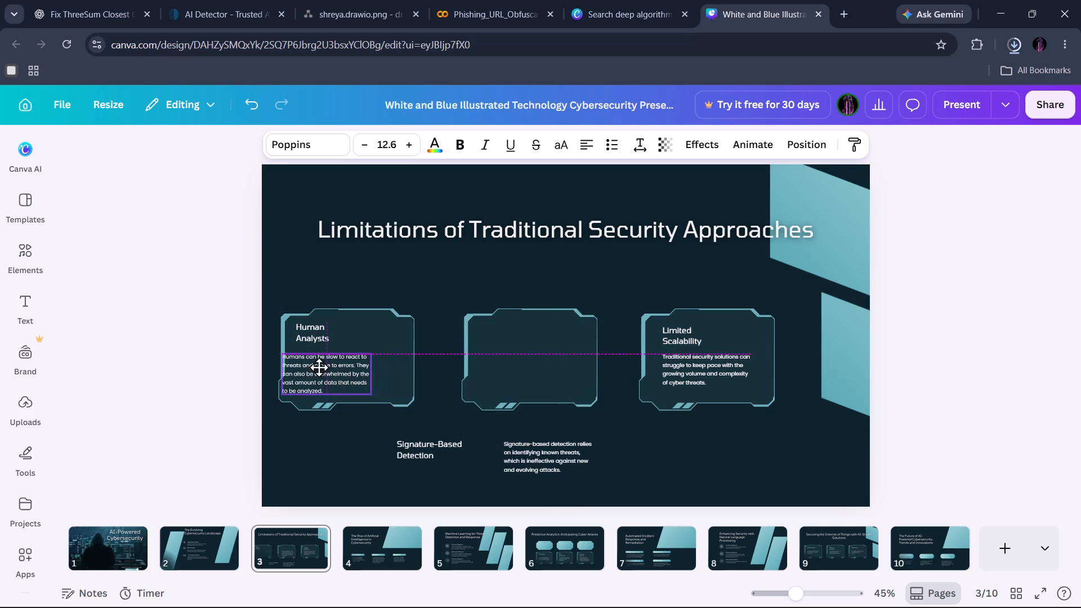
left_click_drag(319, 367, 326, 364)
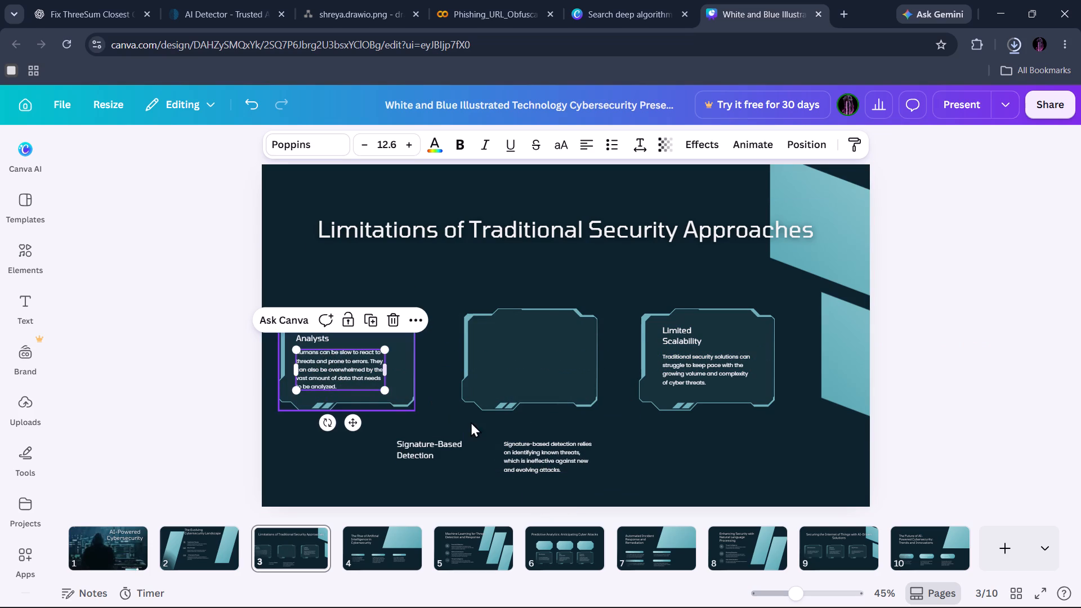
left_click_drag(436, 445, 516, 328)
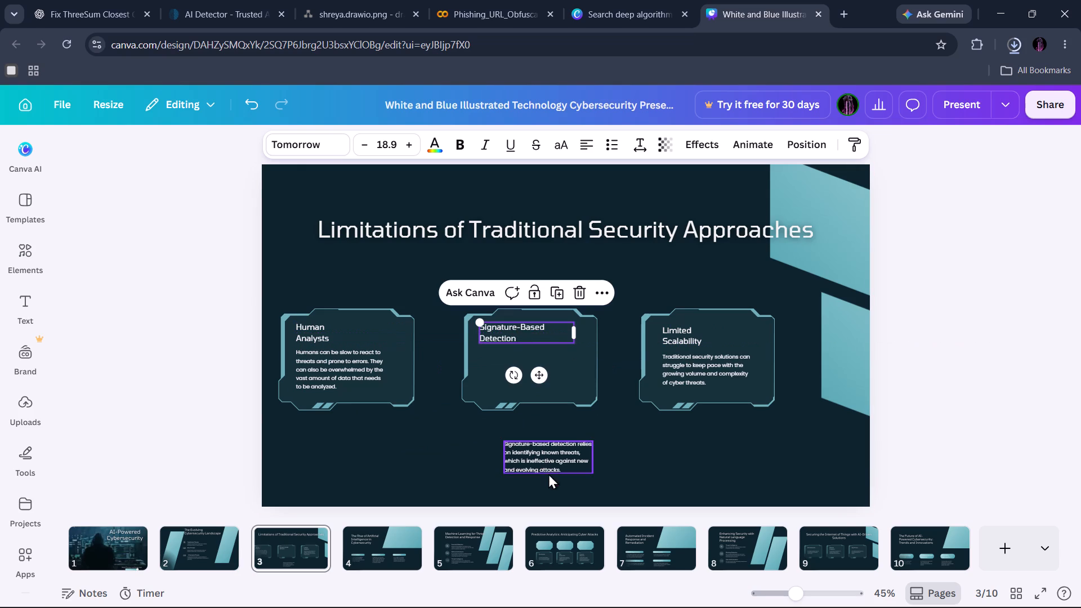
left_click_drag(548, 473, 524, 381)
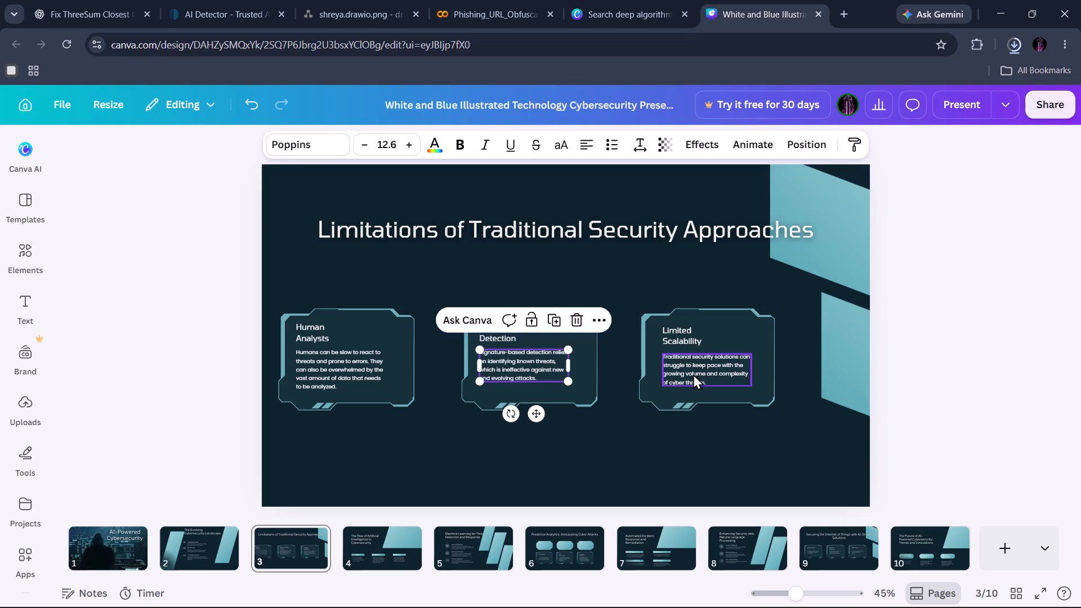
In slide 3's third card, move the "Limited Scalability" heading up to the frame's top edge and align its description with the other cards' descriptions.
left_click_drag(692, 374, 620, 457)
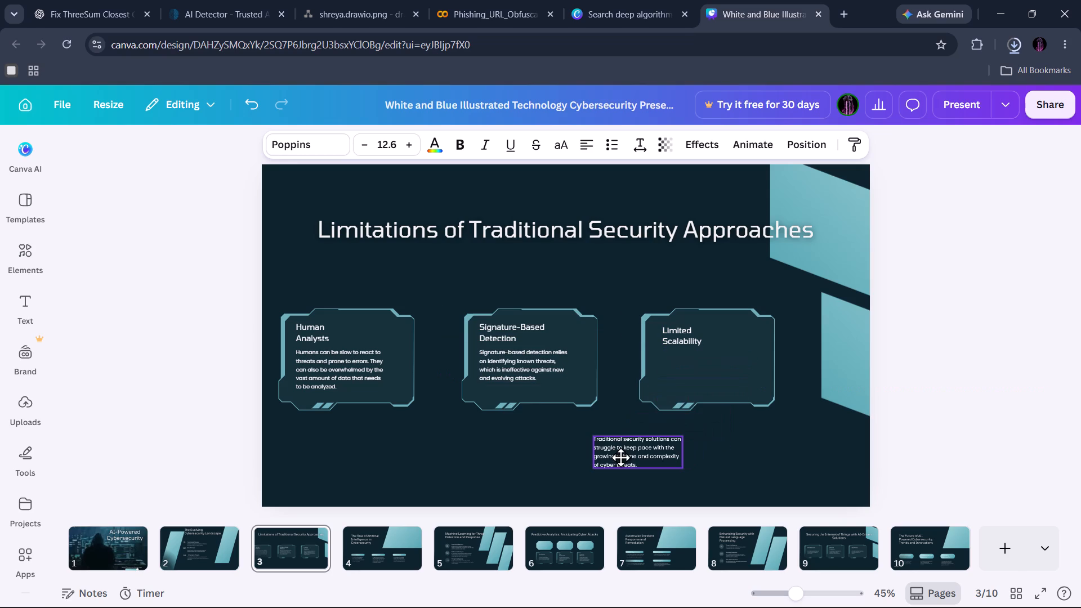
left_click_drag(620, 457, 619, 457)
left_click_drag(680, 329, 707, 328)
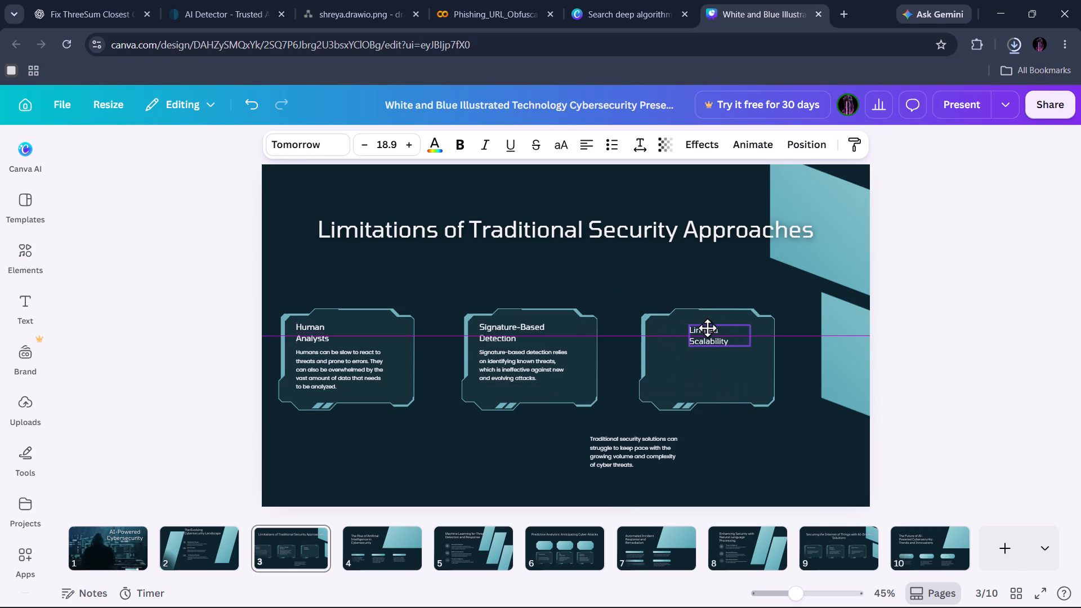
left_click_drag(707, 328, 700, 317)
left_click_drag(654, 449, 693, 397)
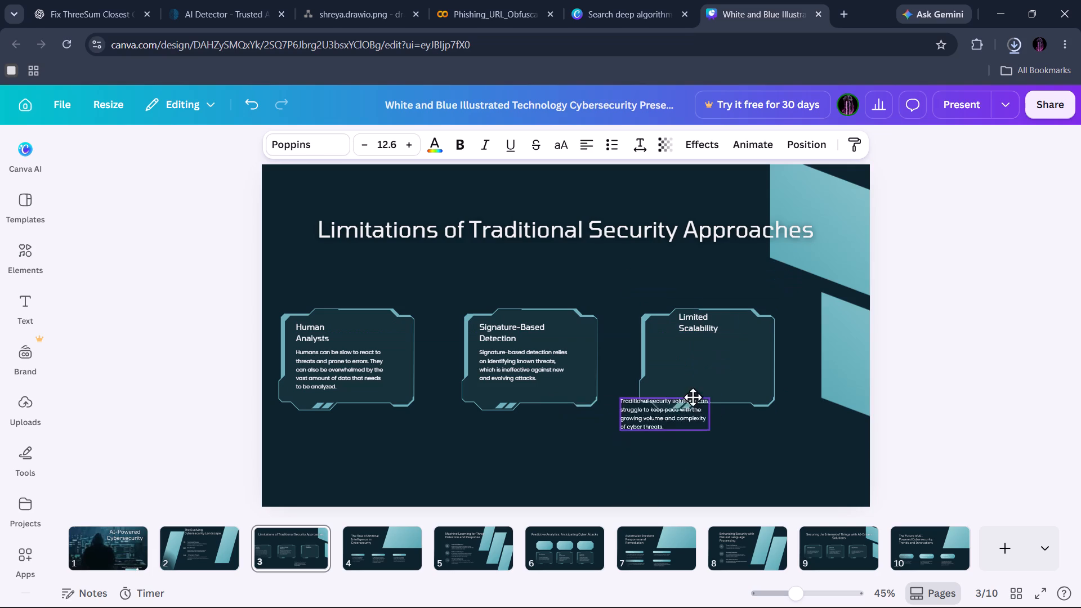
left_click_drag(693, 397, 723, 355)
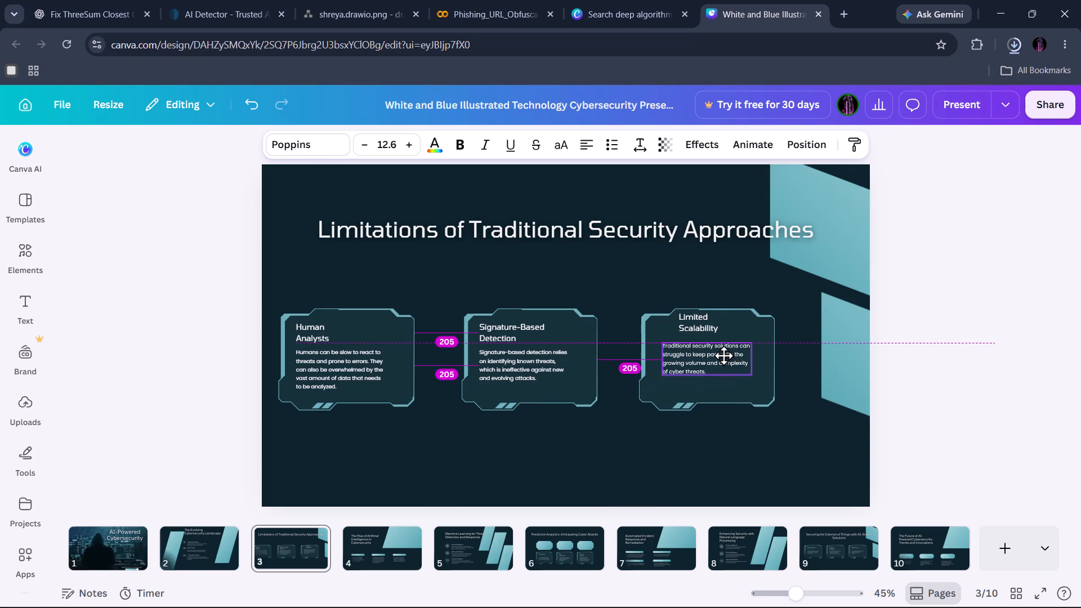
left_click_drag(723, 355, 729, 363)
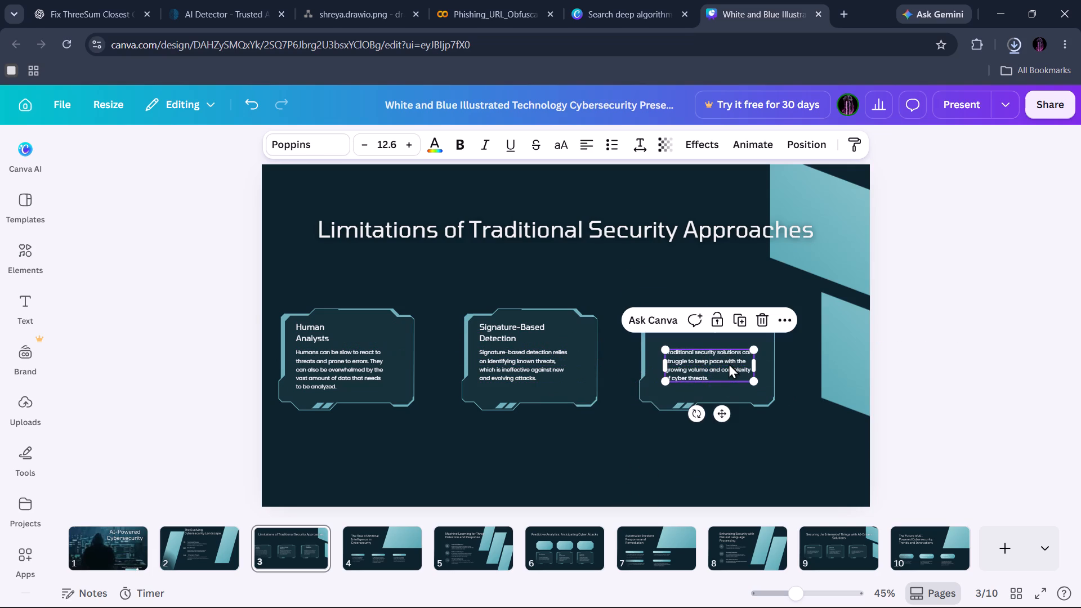
left_click(620, 464)
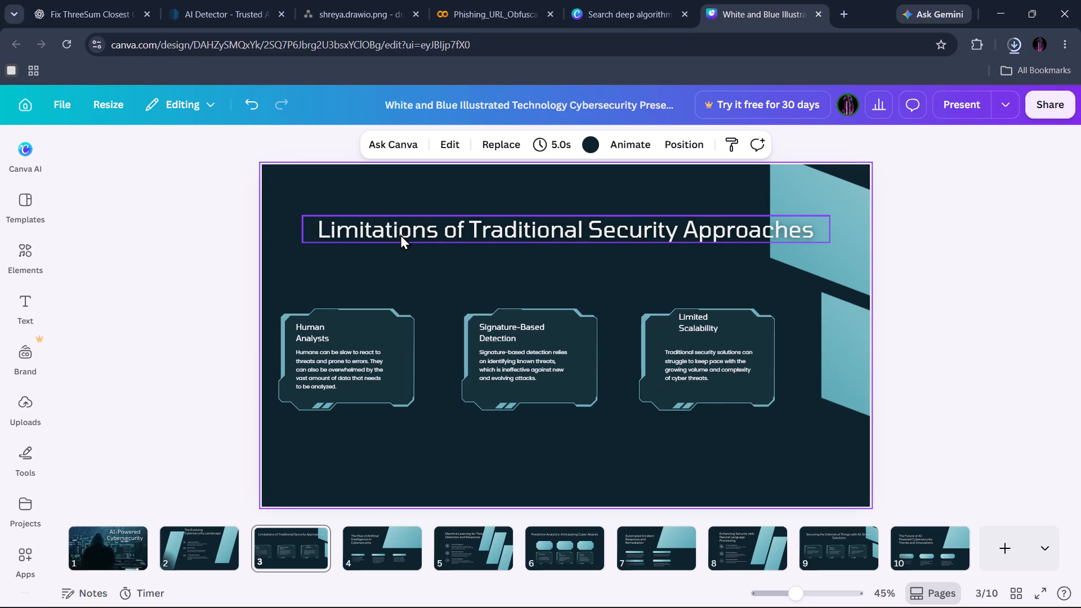
Shift slide 3's title slightly up and left, and format it bold, italic, underlined and struck through.
left_click_drag(318, 226, 314, 213)
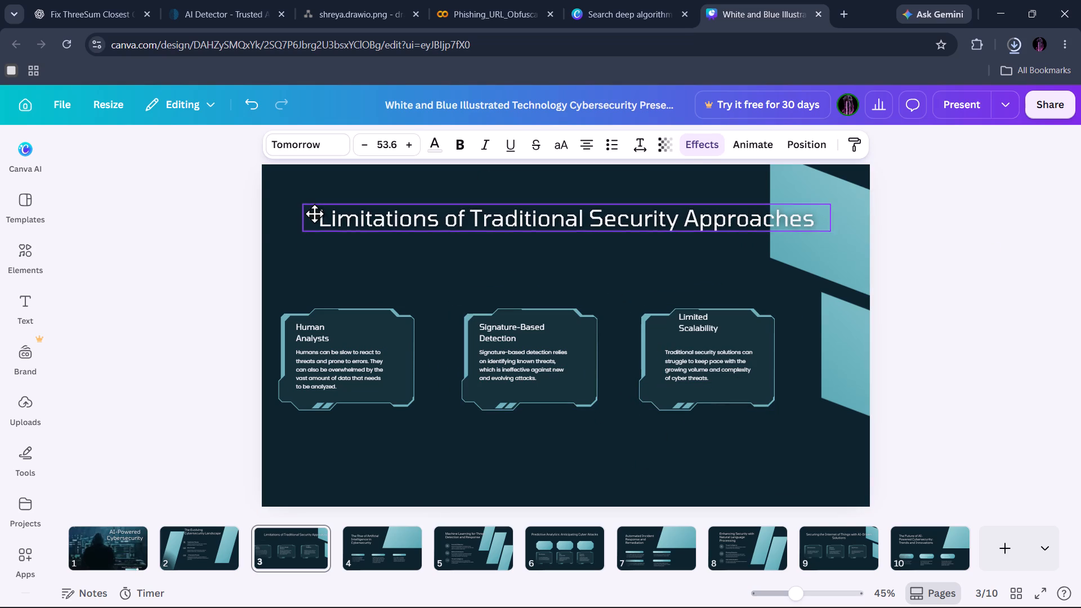
left_click_drag(314, 213, 303, 213)
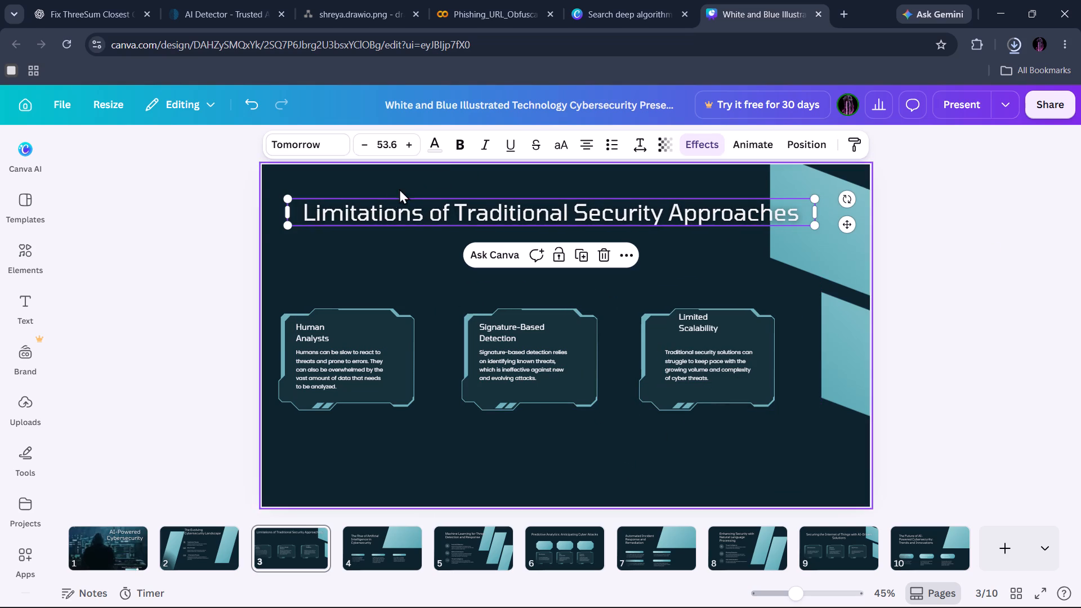
left_click(456, 144)
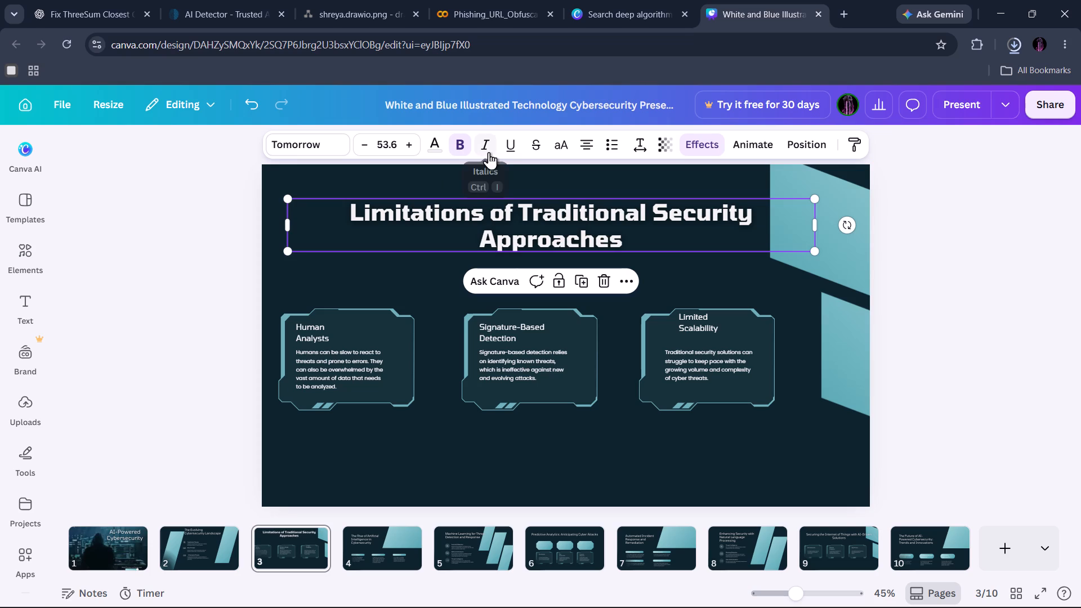
left_click(490, 140)
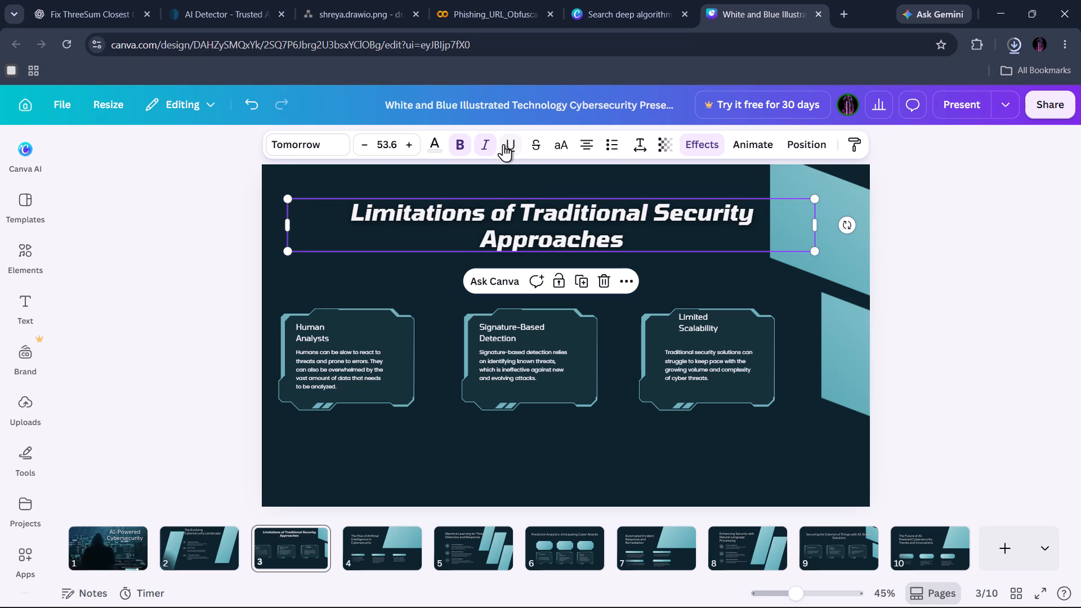
left_click(506, 144)
left_click(539, 144)
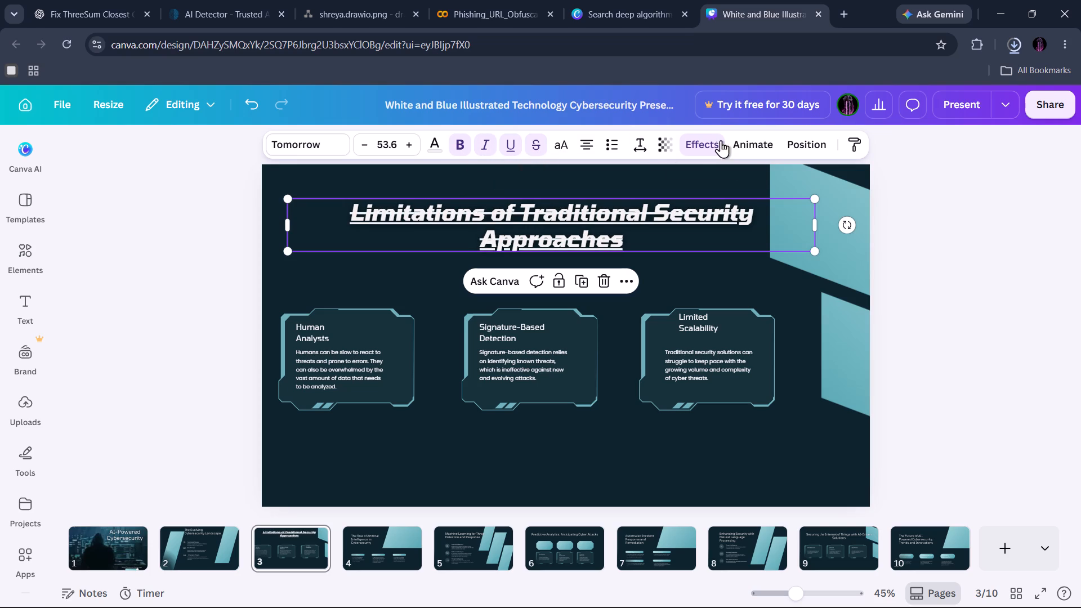
Apply the Typewriter text animation to slide 3's title, playing on enter only.
left_click(749, 140)
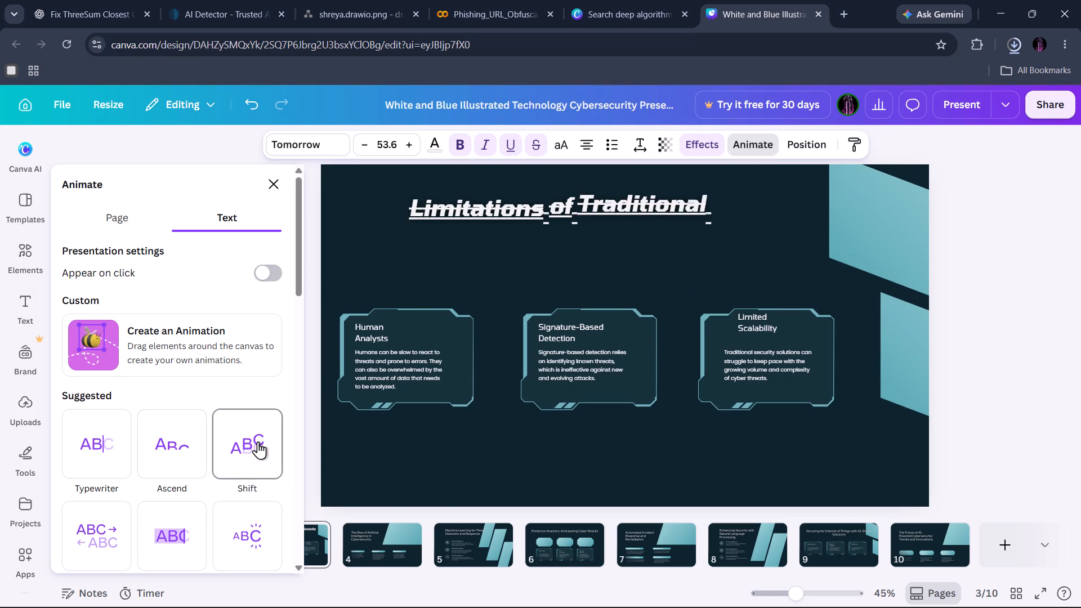
left_click(117, 447)
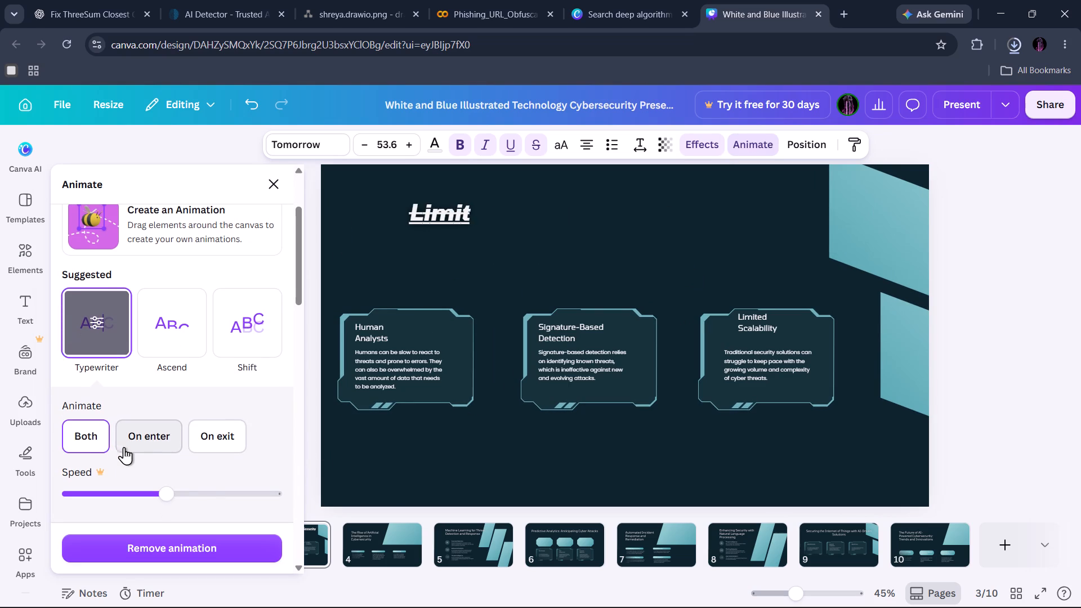
left_click(154, 444)
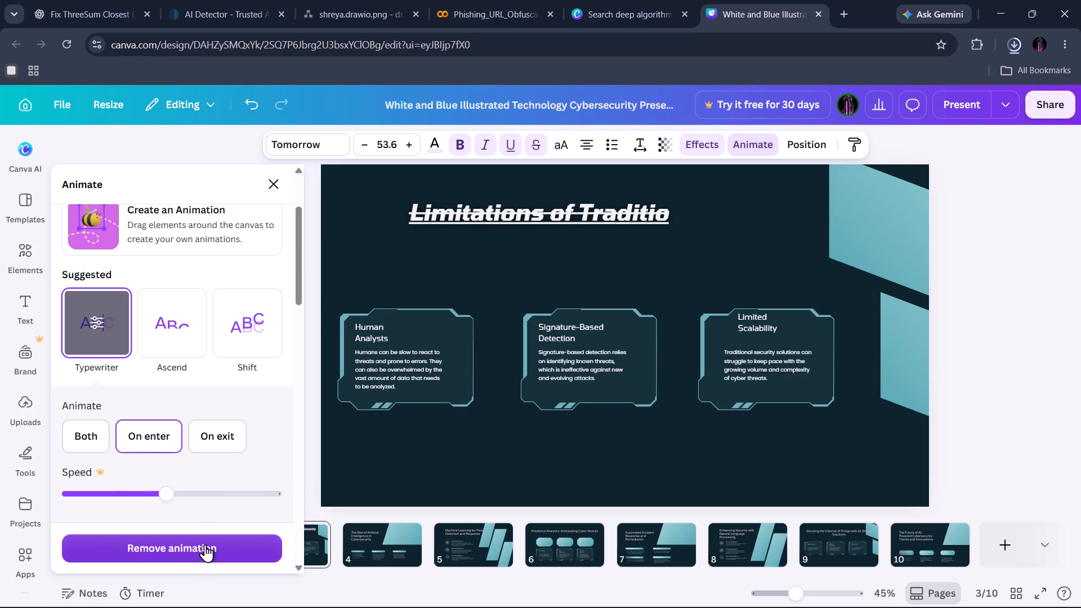
left_click(275, 185)
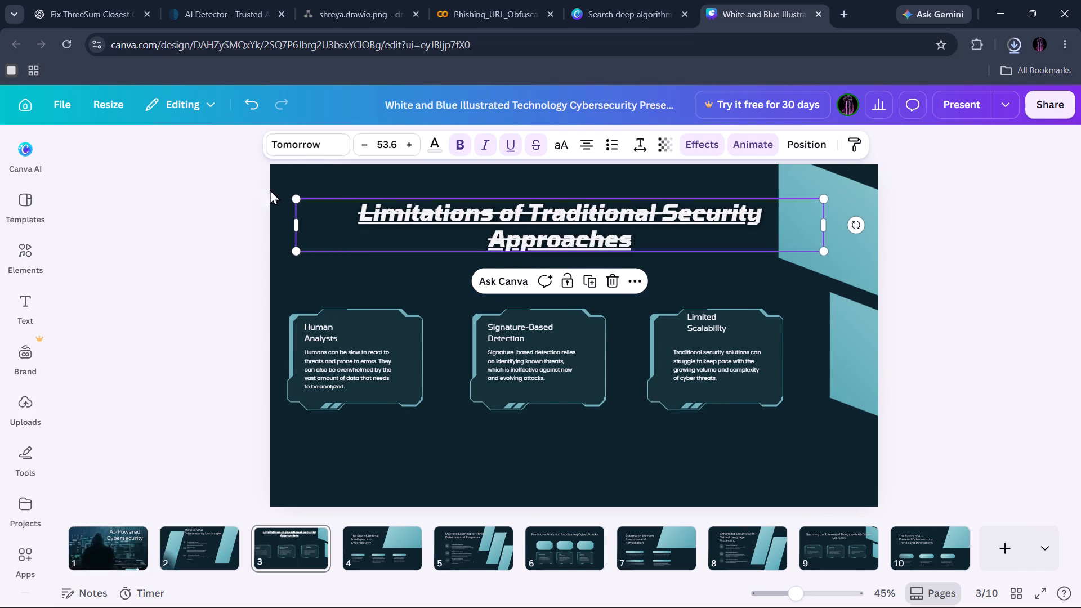
Go to slide 4 and check the progress of the DaVinci Resolve download.
left_click(377, 538)
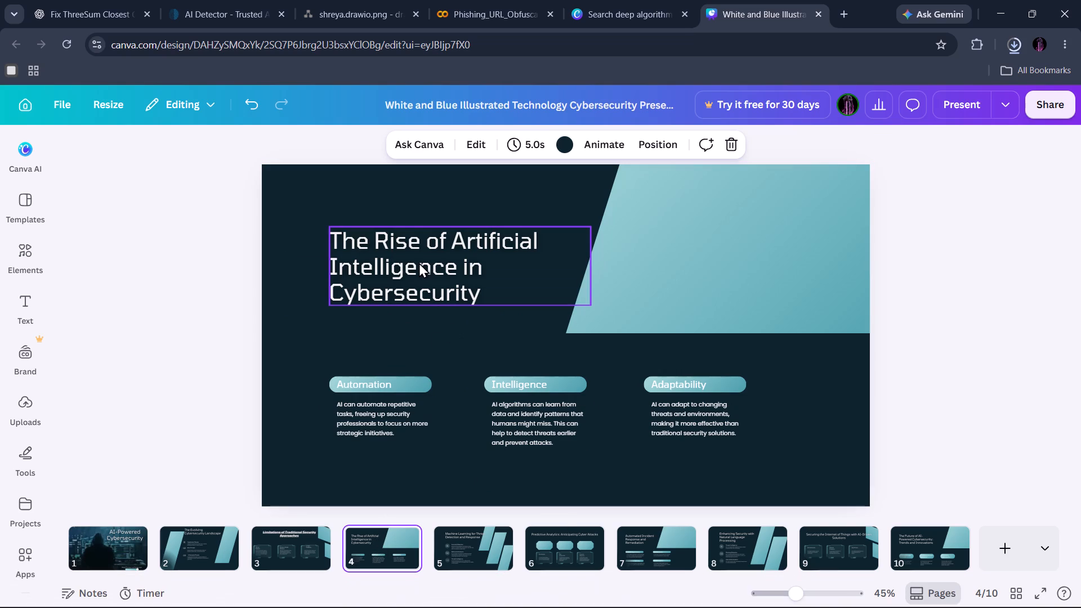
left_click(1011, 45)
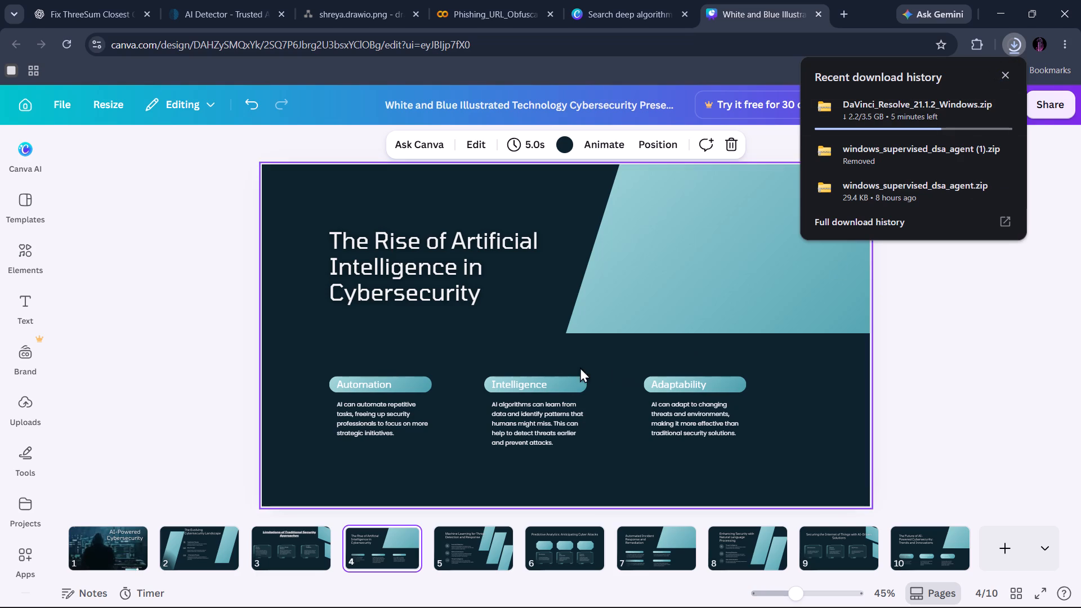
left_click(526, 332)
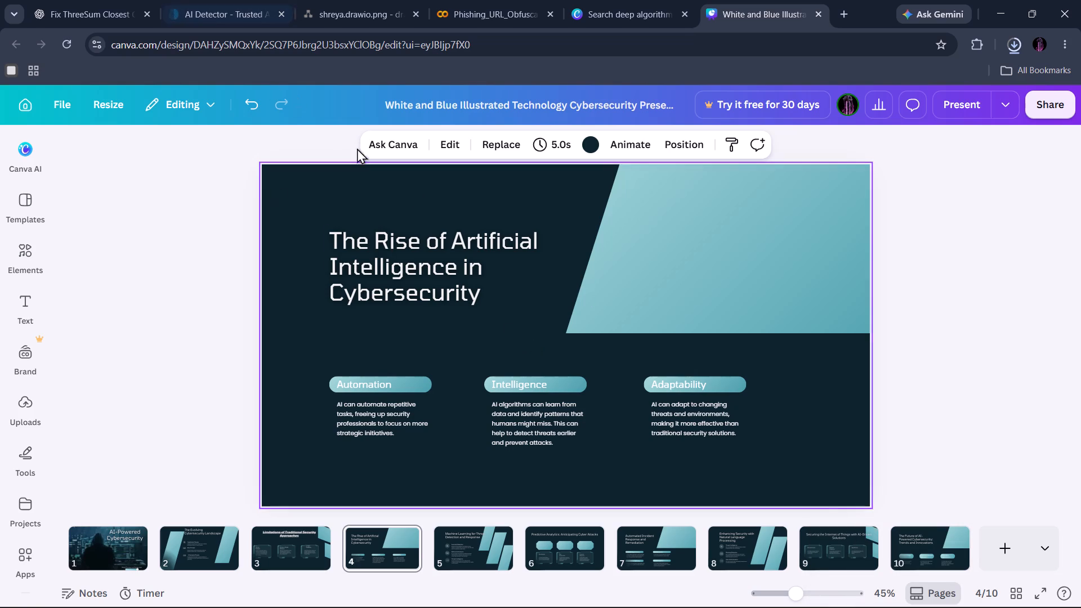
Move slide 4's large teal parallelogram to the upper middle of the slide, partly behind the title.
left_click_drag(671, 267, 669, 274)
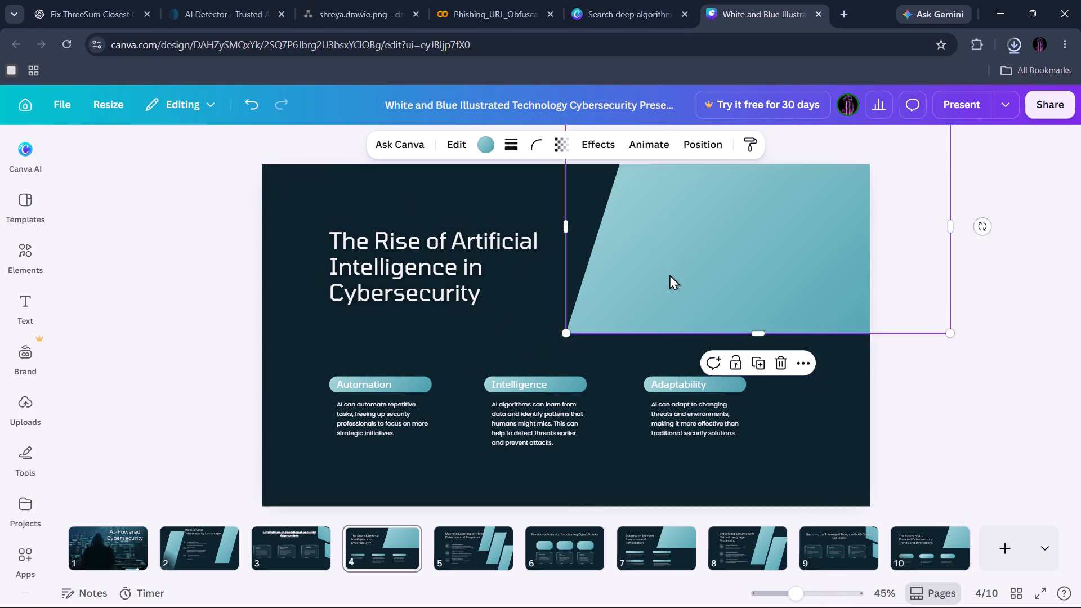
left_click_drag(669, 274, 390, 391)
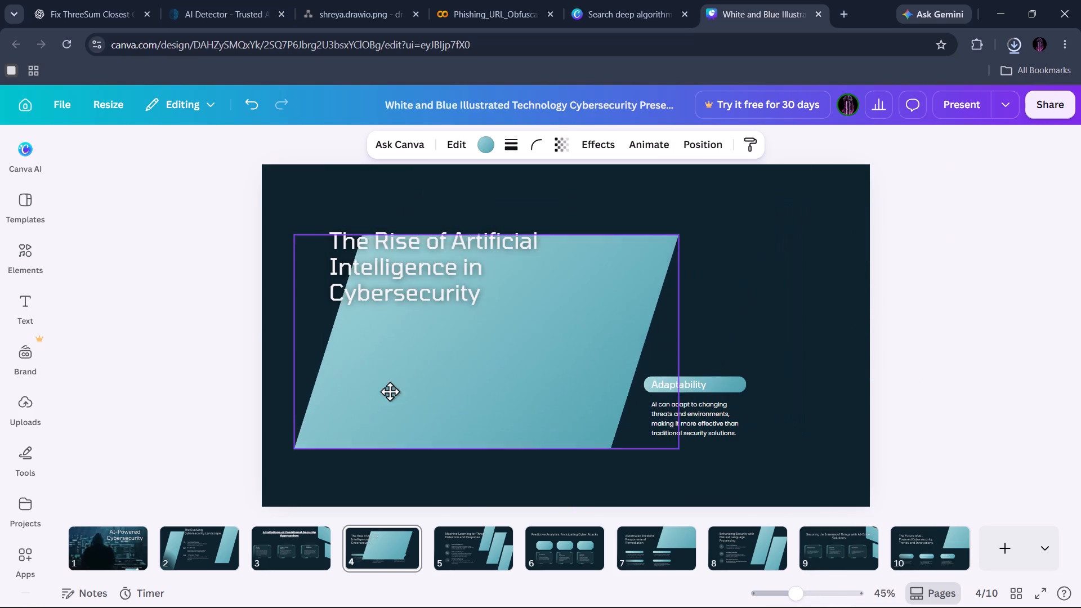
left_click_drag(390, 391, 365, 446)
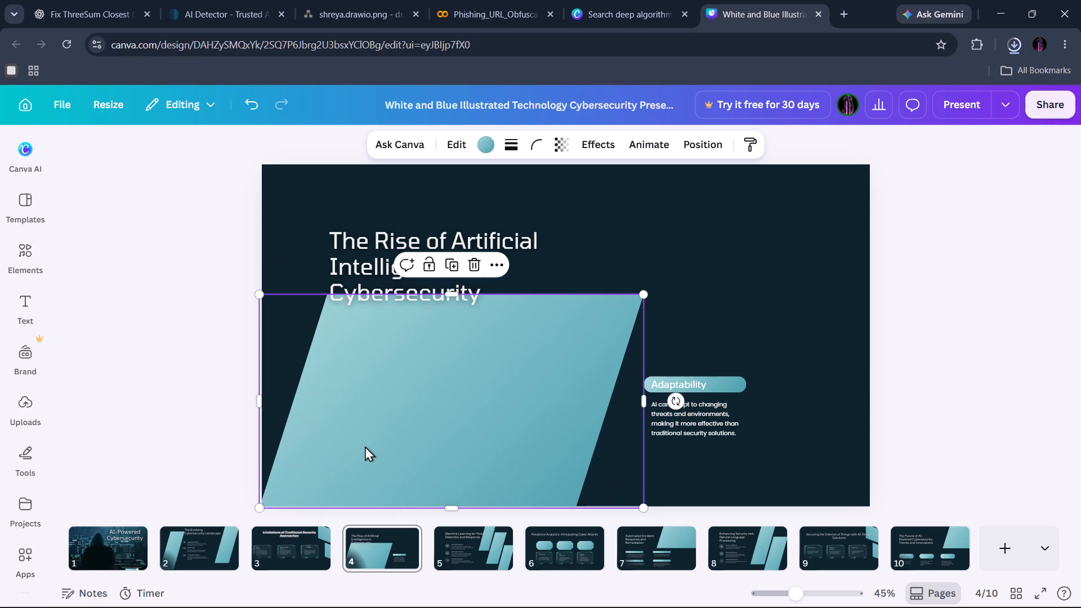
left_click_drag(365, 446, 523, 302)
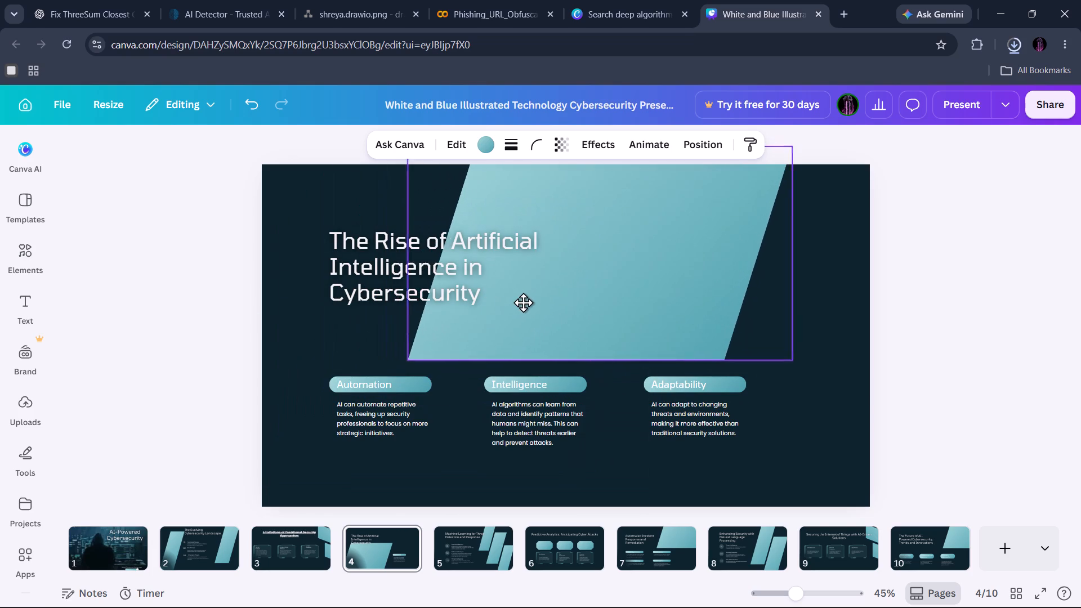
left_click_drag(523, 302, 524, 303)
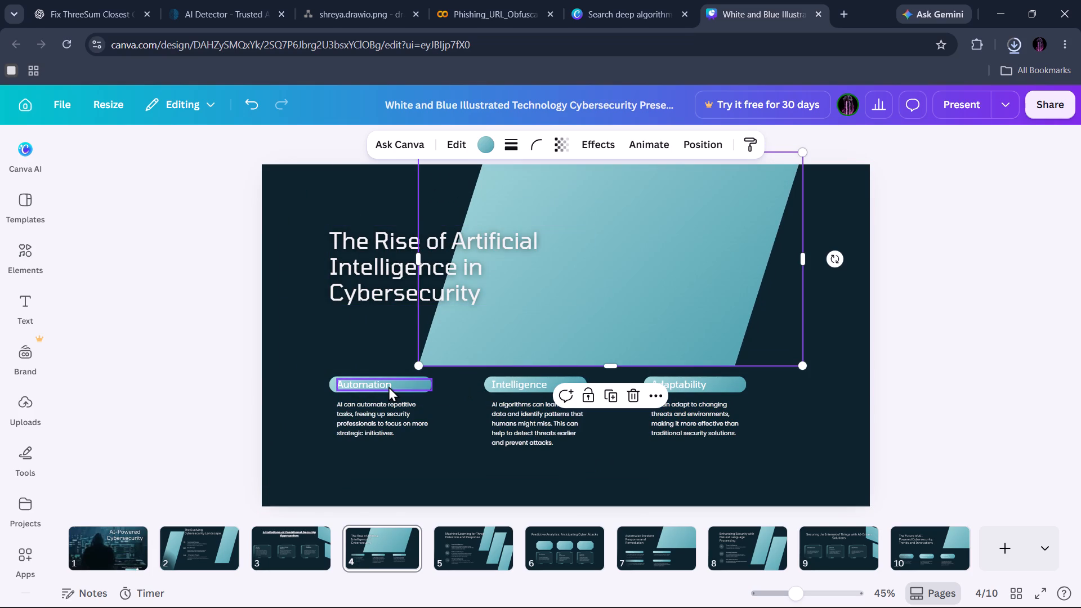
Move the "Automation" label out of its pill to the empty area at slide 4's upper right.
left_click_drag(388, 386, 572, 369)
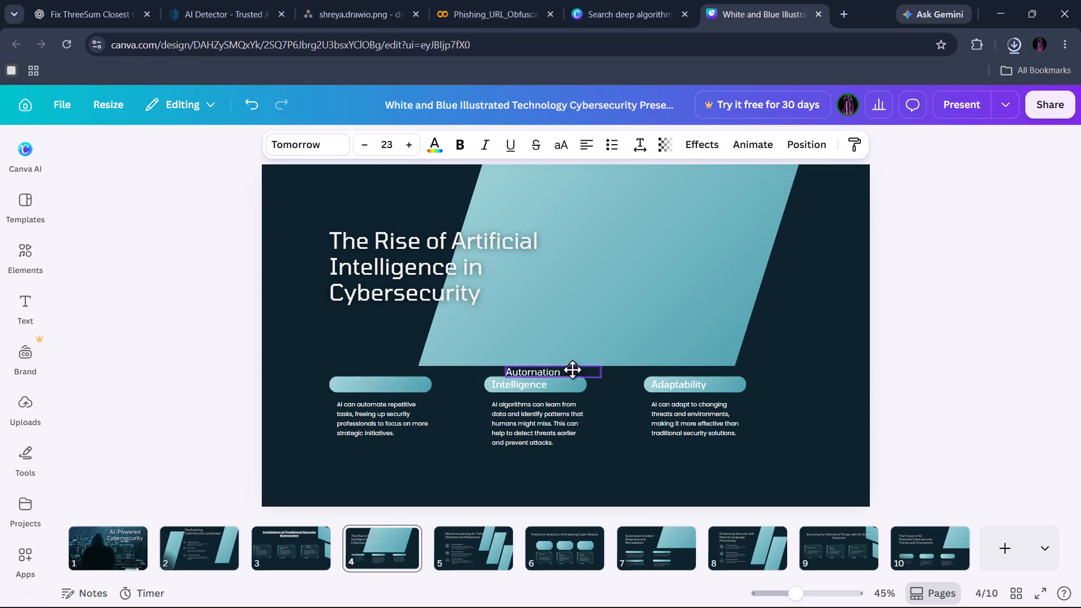
left_click_drag(572, 369, 828, 238)
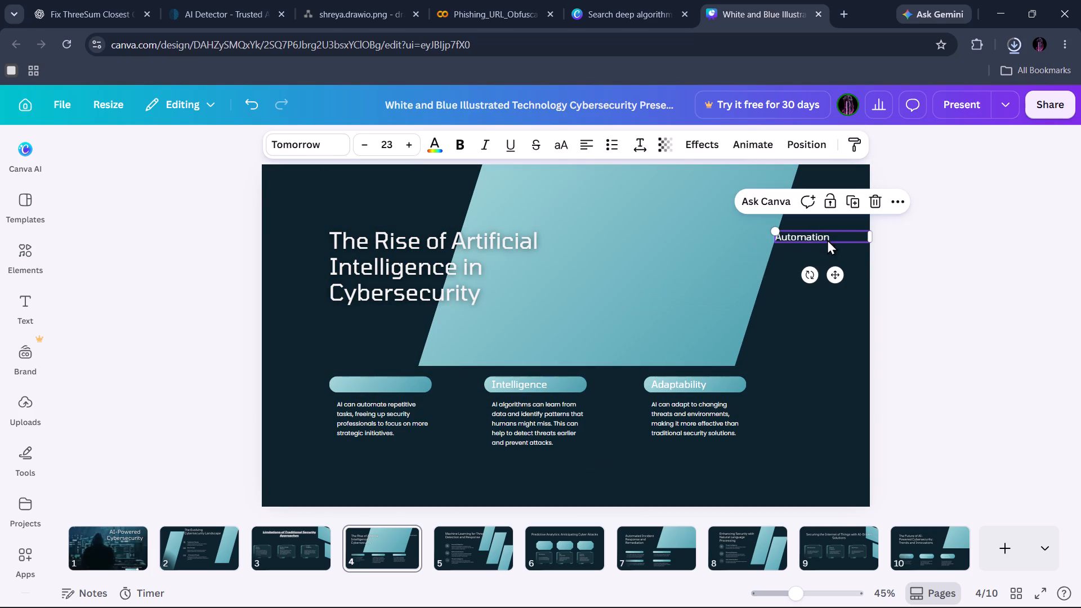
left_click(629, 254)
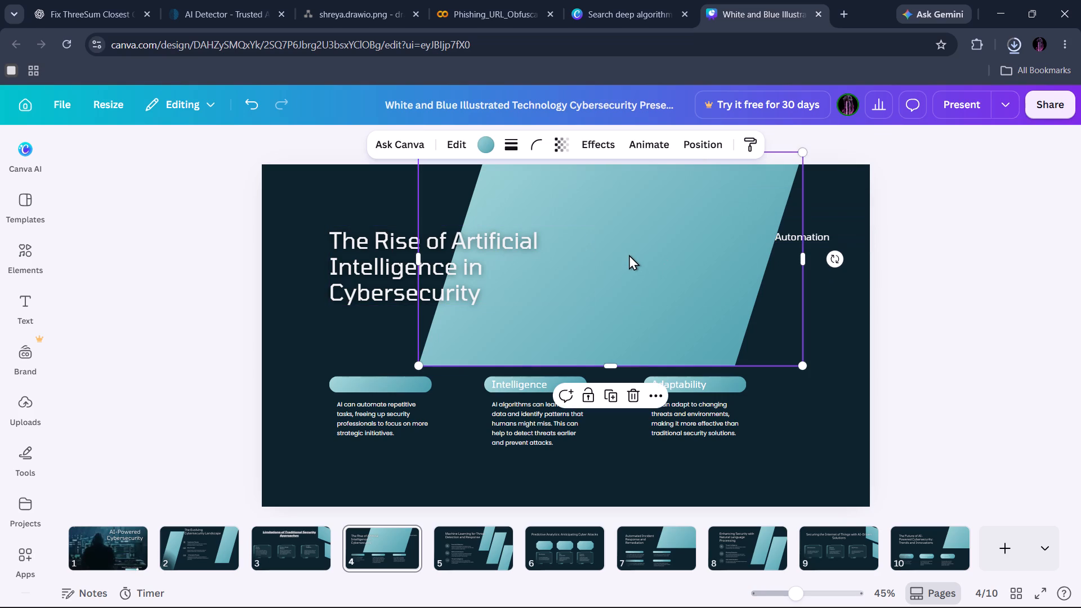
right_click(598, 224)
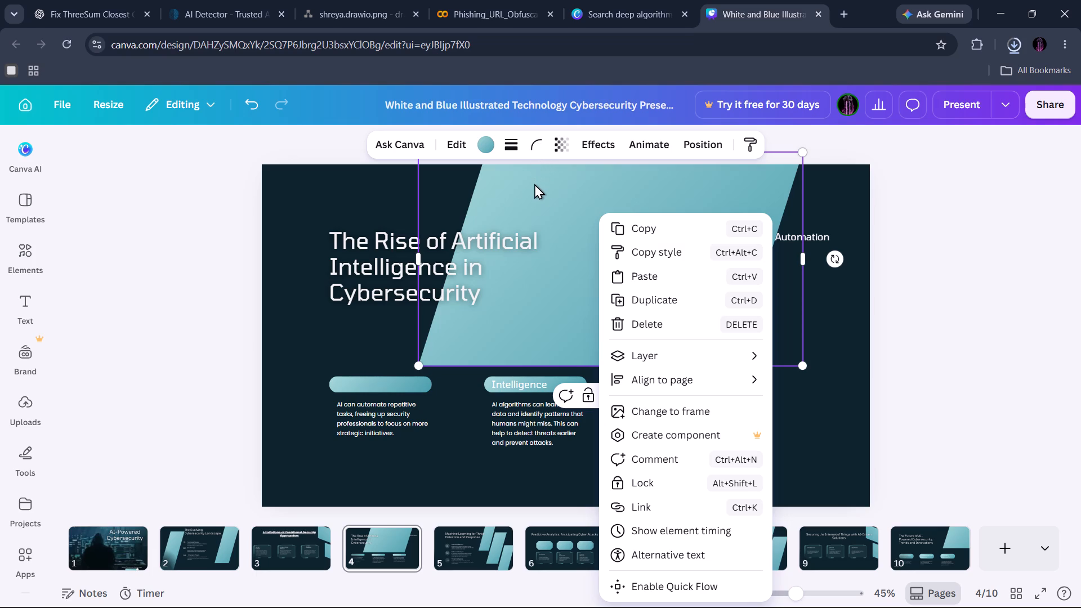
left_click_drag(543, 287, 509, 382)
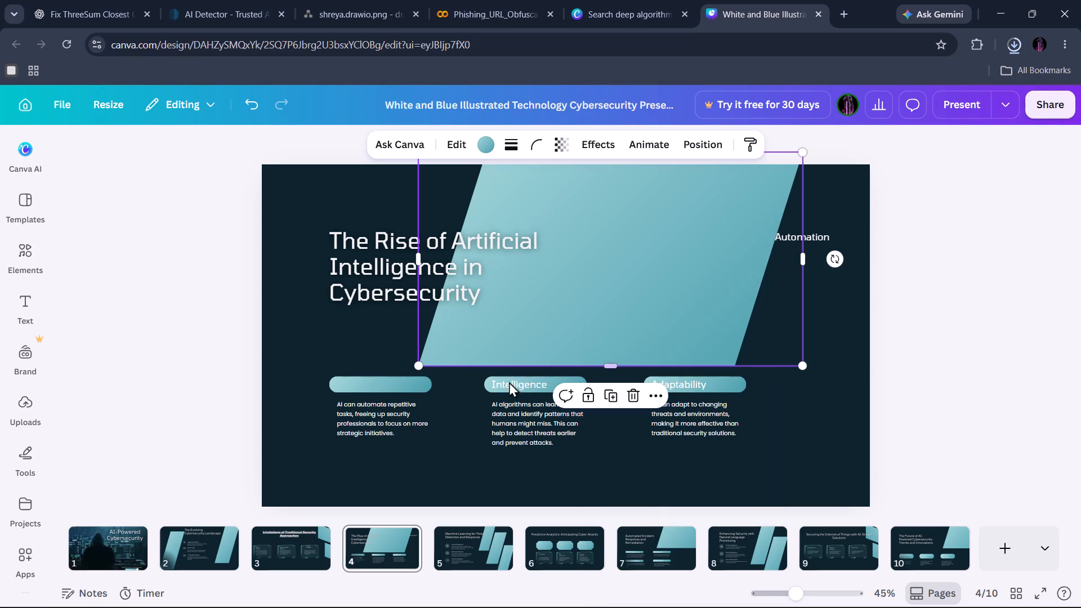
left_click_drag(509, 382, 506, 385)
Lower the teal parallelogram on slide 4 and shrink it proportionally until it fits between the title and the "Automation" label.
left_click_drag(562, 308, 534, 370)
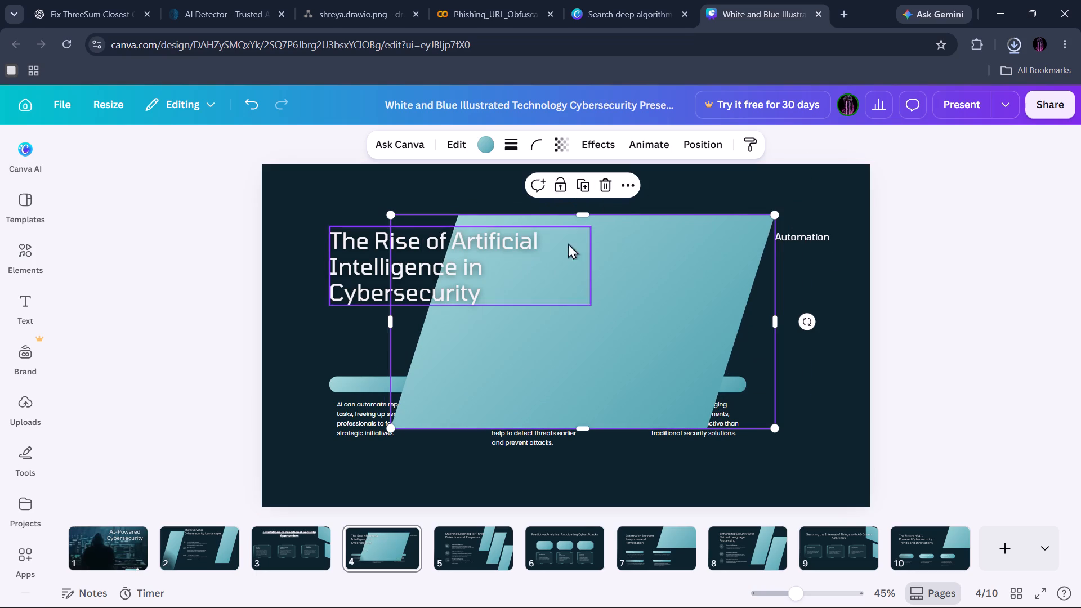
left_click_drag(392, 426, 485, 426)
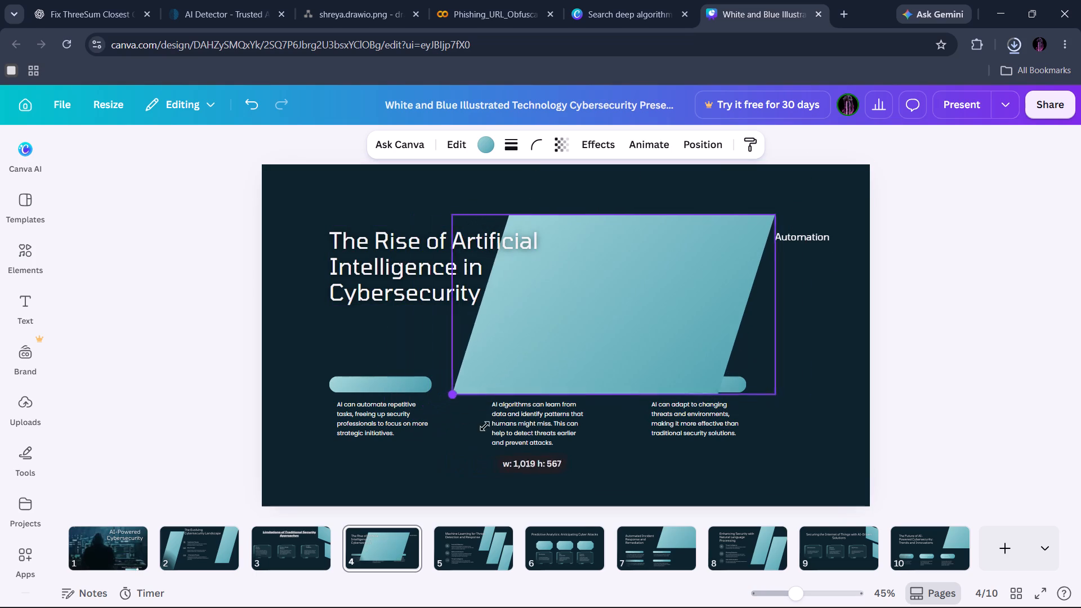
left_click_drag(485, 426, 583, 392)
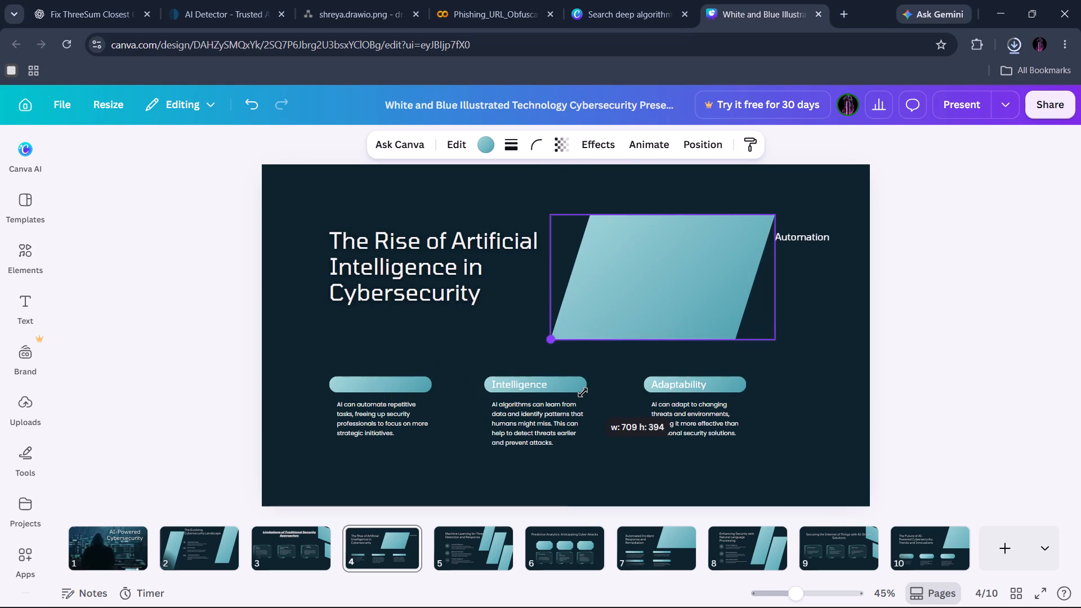
left_click_drag(583, 392, 578, 396)
Place the teal parallelogram behind slide 4's title and enlarge it slightly so that it backs the whole three-line title.
left_click_drag(660, 283, 445, 295)
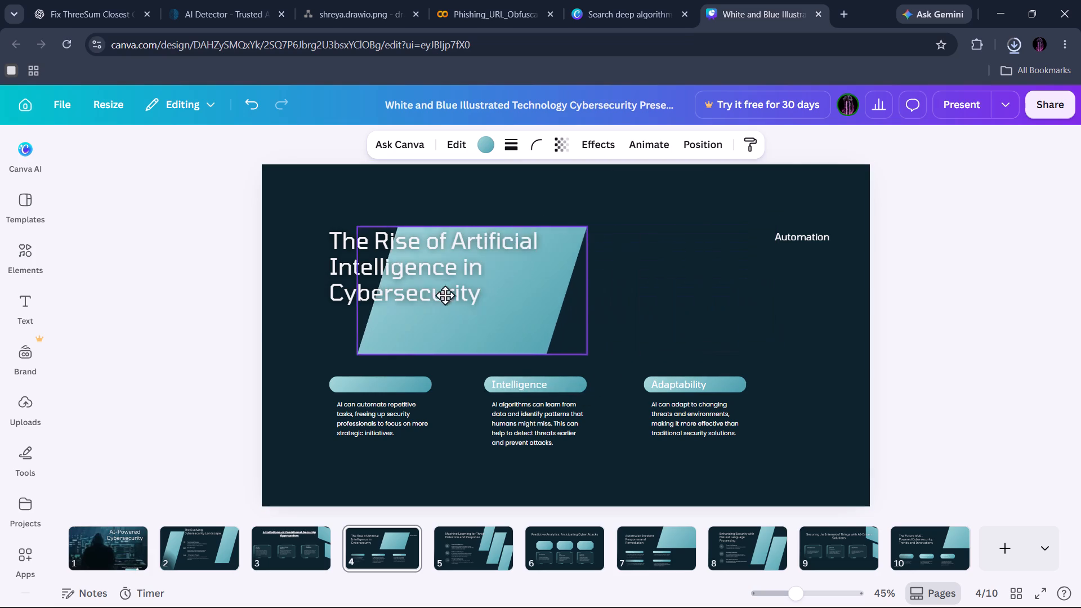
left_click_drag(445, 295, 416, 258)
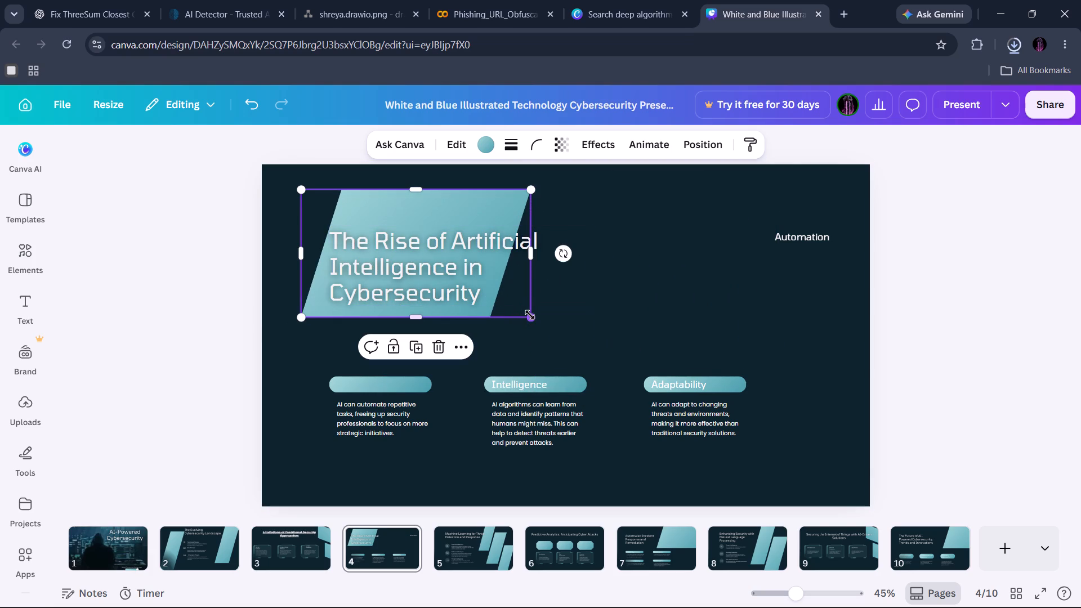
left_click_drag(530, 315, 551, 323)
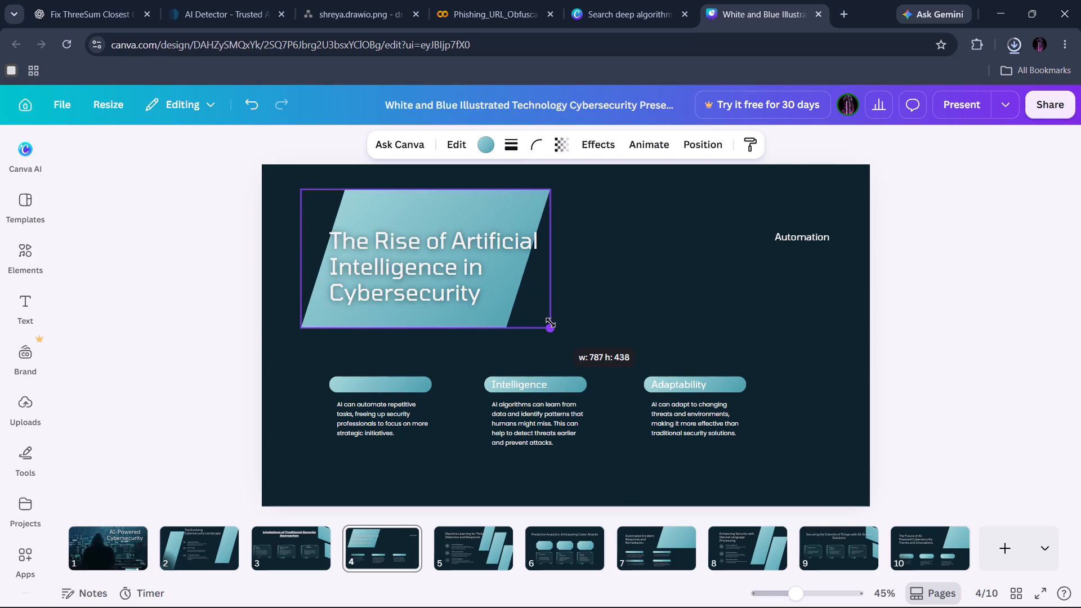
left_click_drag(551, 323, 568, 333)
left_click_drag(432, 250, 424, 248)
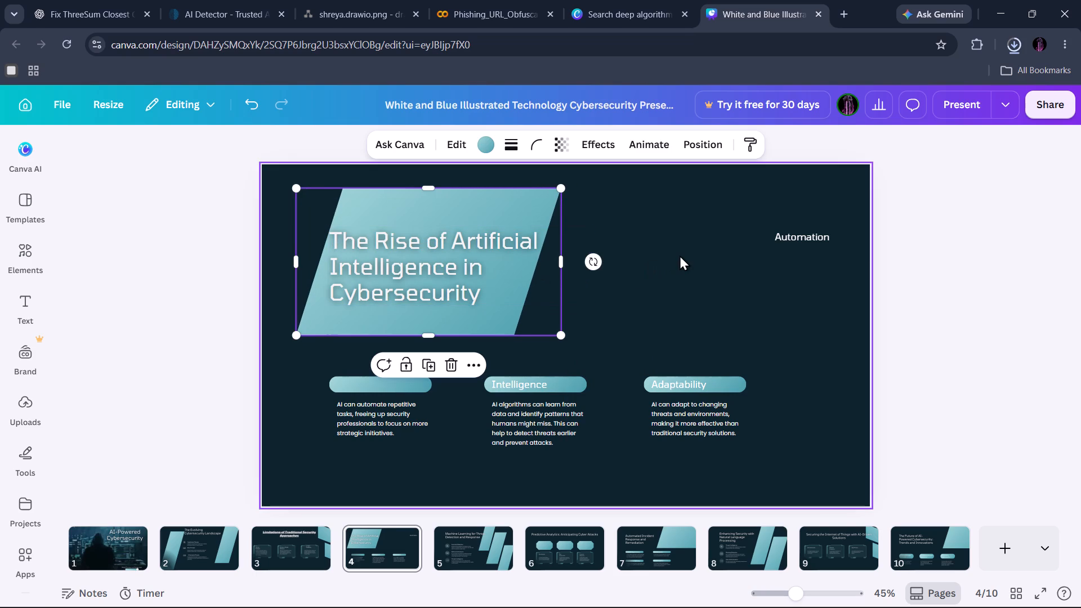
Make slide 4's title bold, underlined and all uppercase.
left_click(680, 255)
left_click(392, 236)
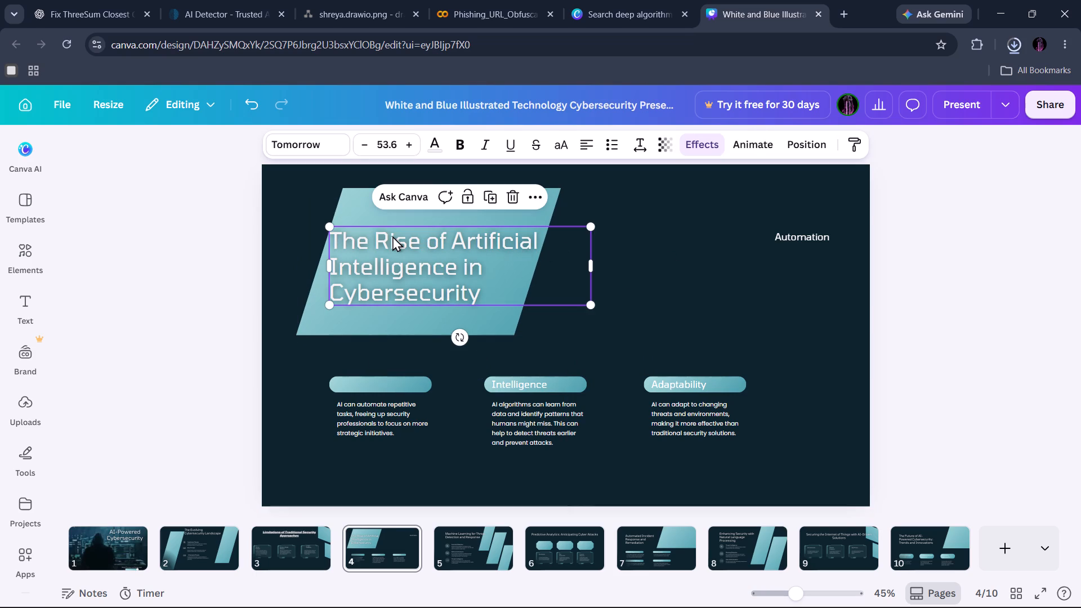
left_click(457, 142)
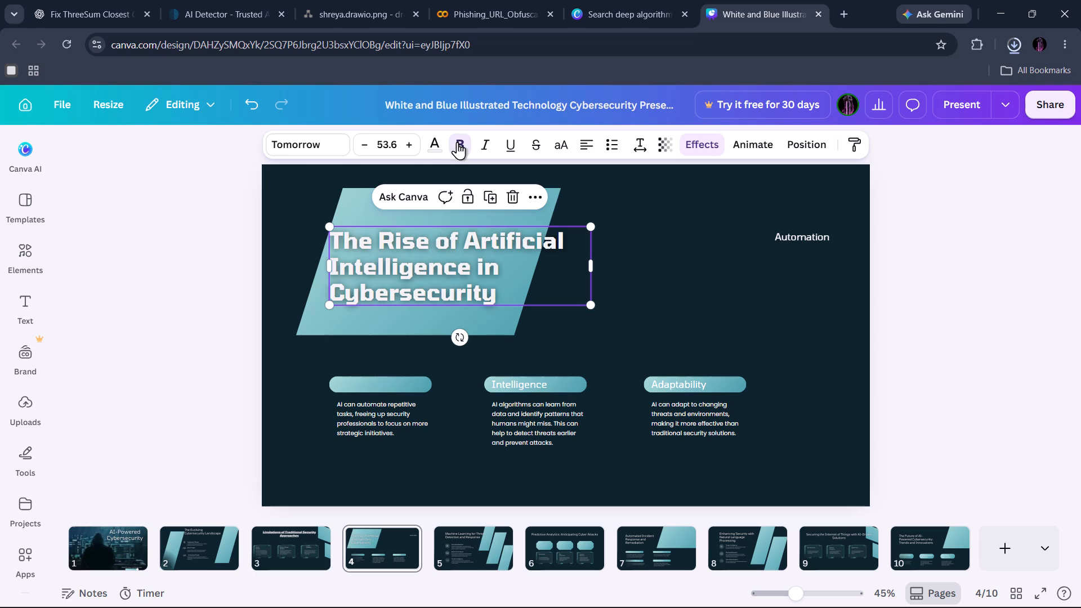
left_click(504, 147)
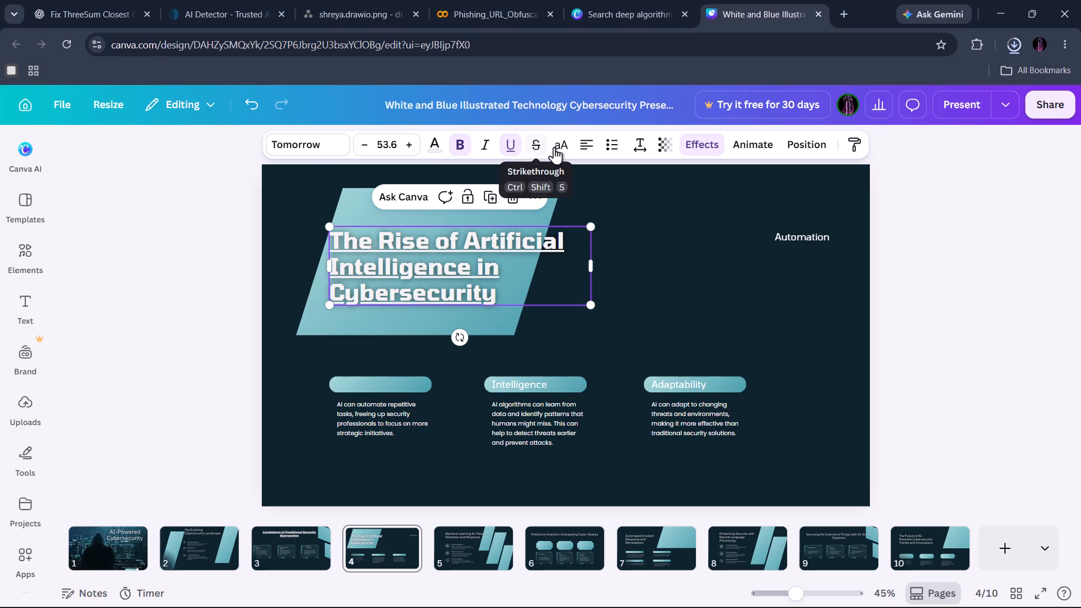
left_click(559, 147)
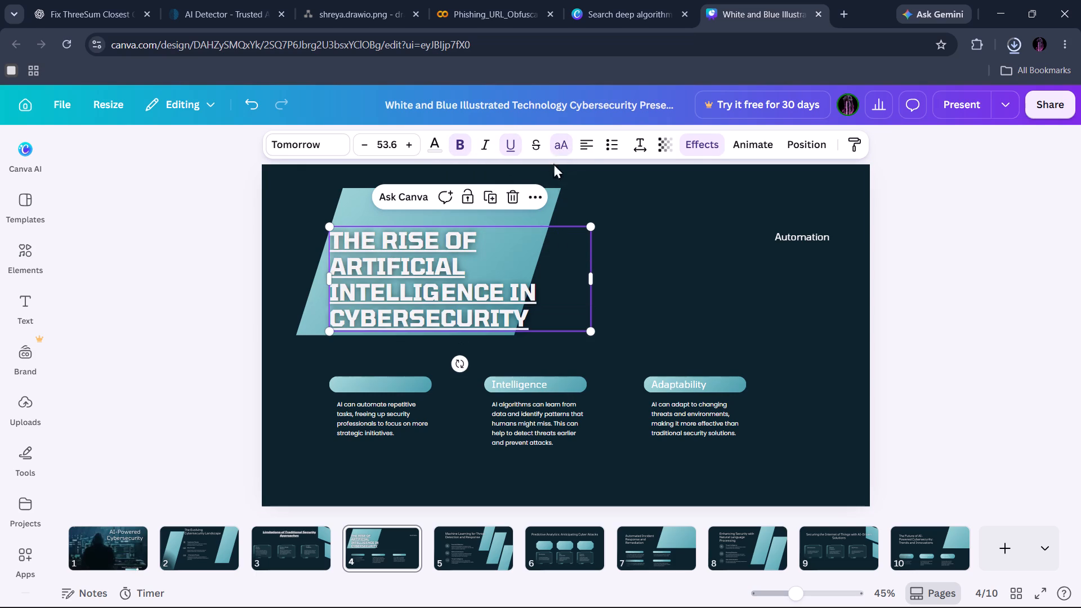
Move slide 4's title off the teal parallelogram to the slide's upper right area.
left_click_drag(398, 287, 398, 276)
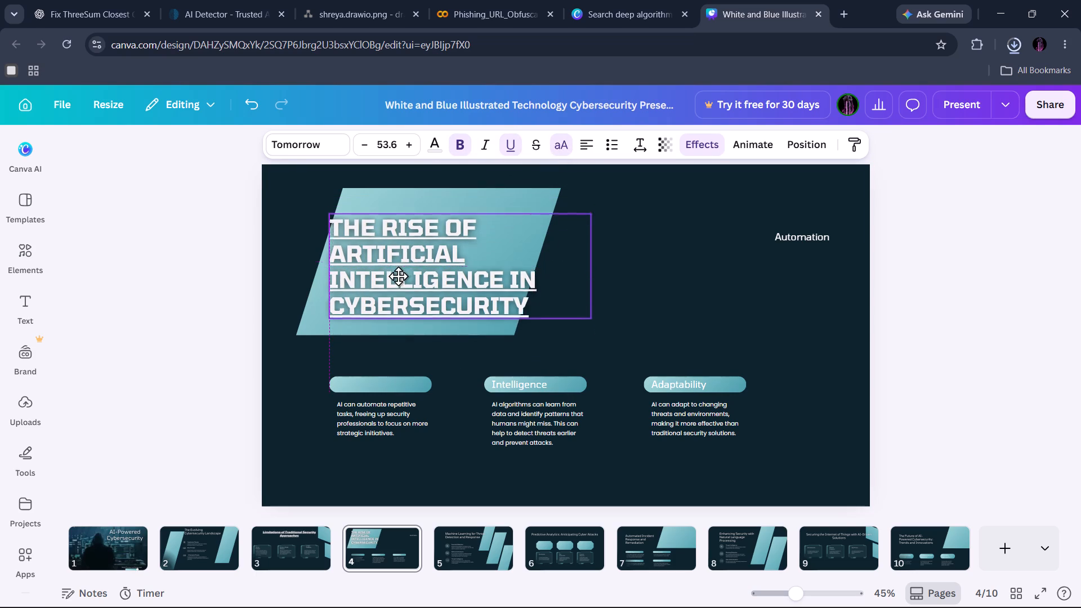
left_click_drag(398, 276, 377, 290)
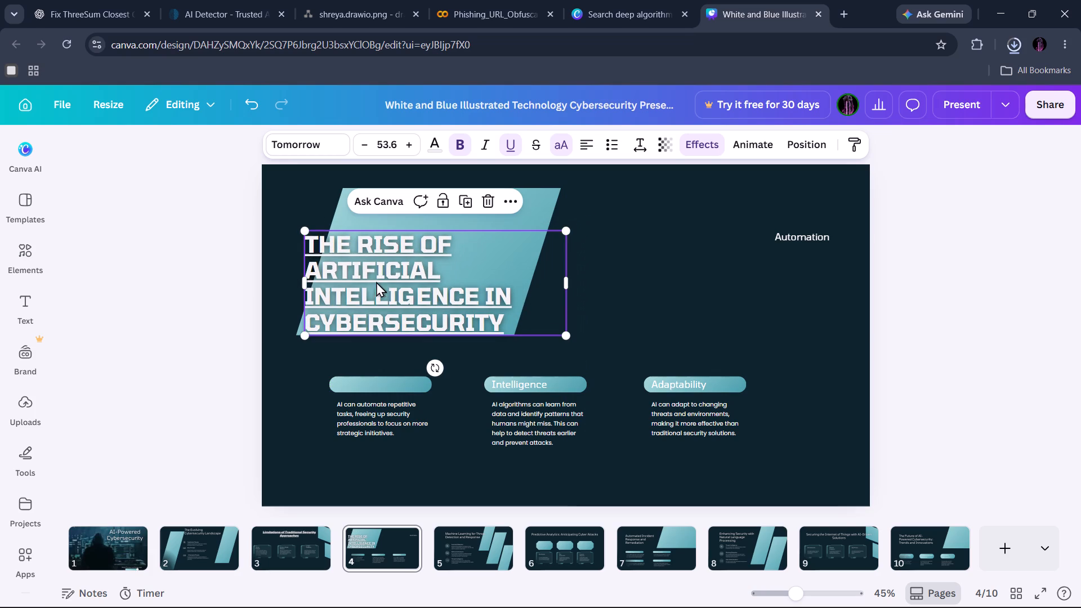
left_click_drag(403, 288, 668, 236)
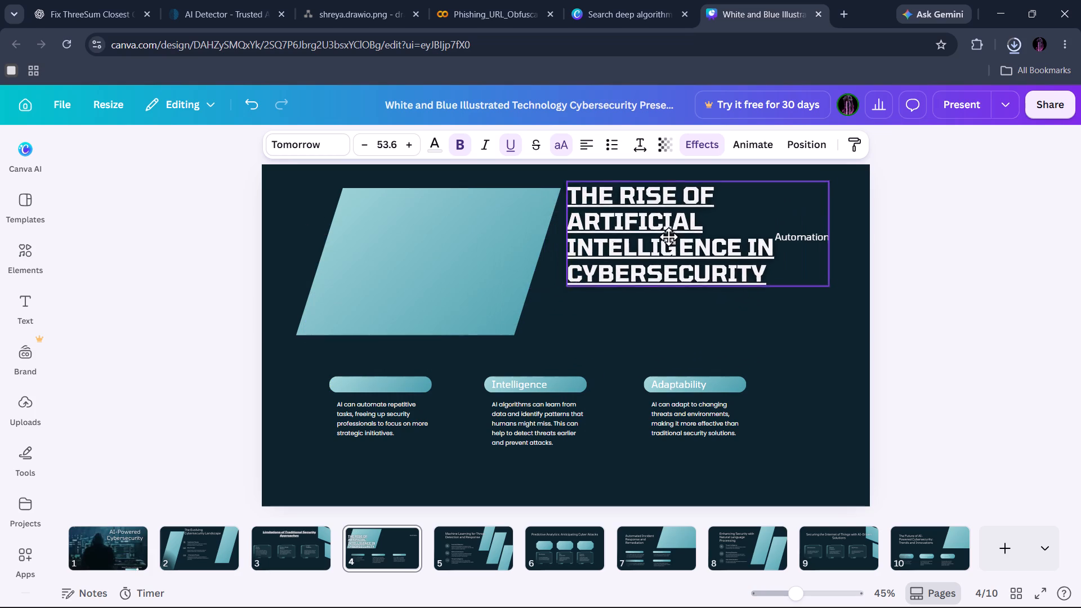
left_click_drag(668, 236, 685, 248)
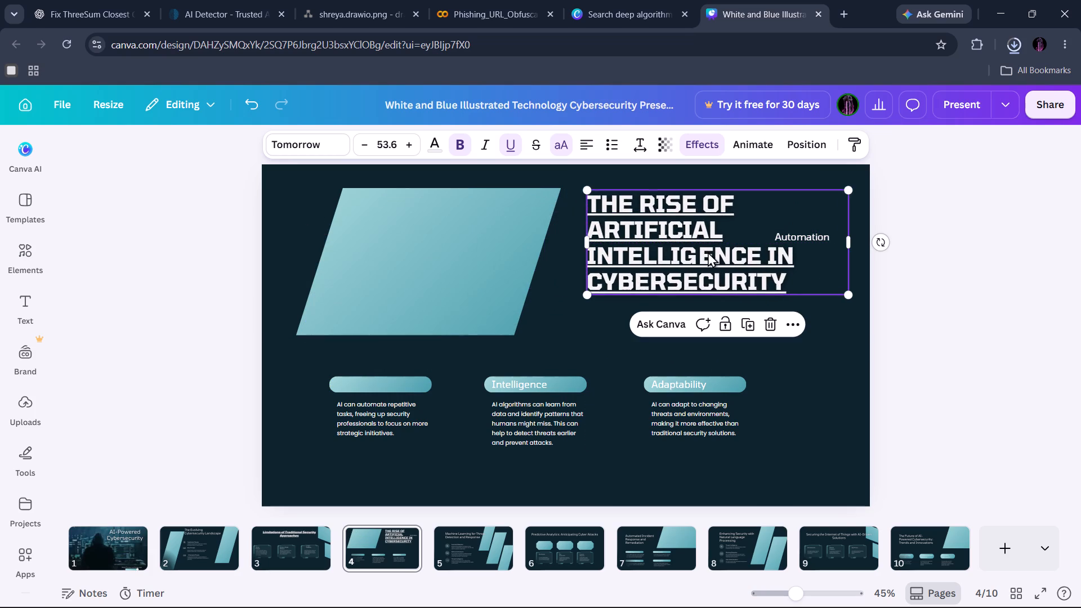
Shift the title down clear of the "Automation" label and put that label back in its empty pill on slide 4.
left_click_drag(802, 236, 784, 271)
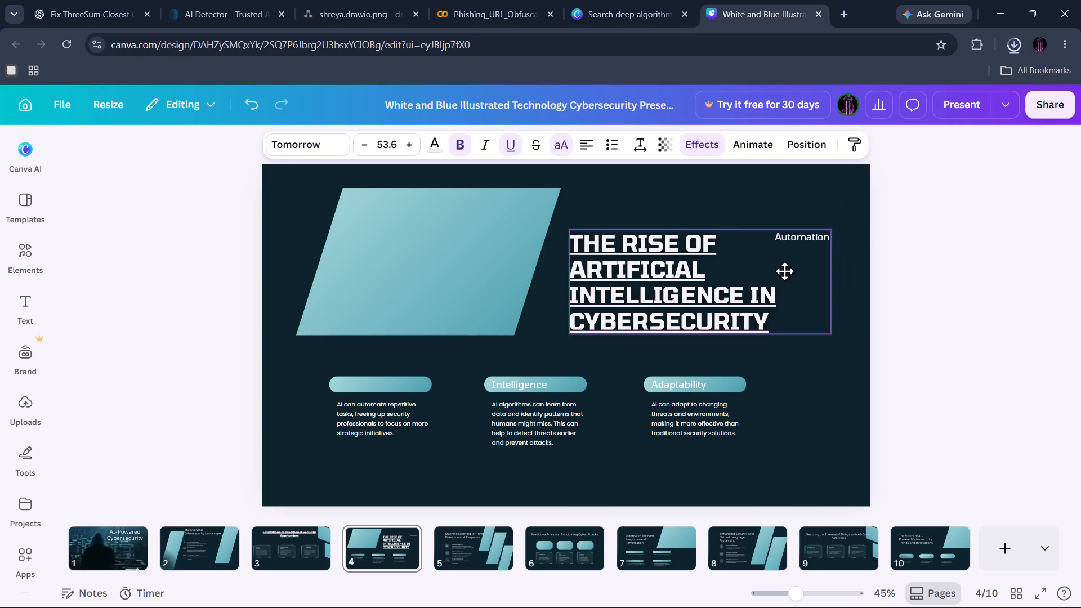
left_click_drag(784, 271, 787, 234)
left_click(817, 342)
left_click_drag(804, 234, 807, 246)
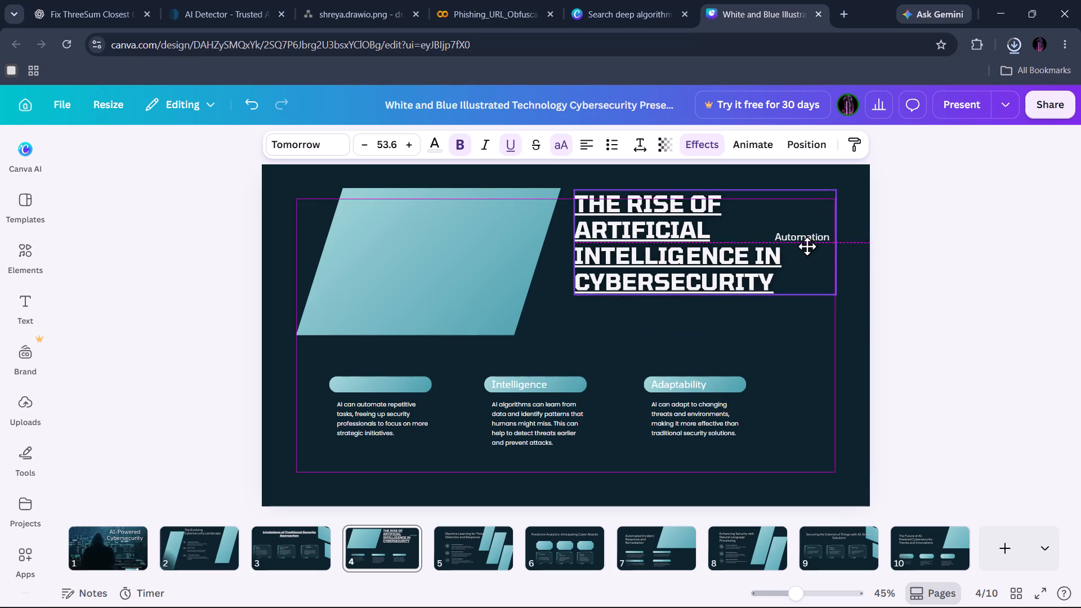
left_click_drag(807, 246, 811, 318)
left_click_drag(806, 237, 802, 298)
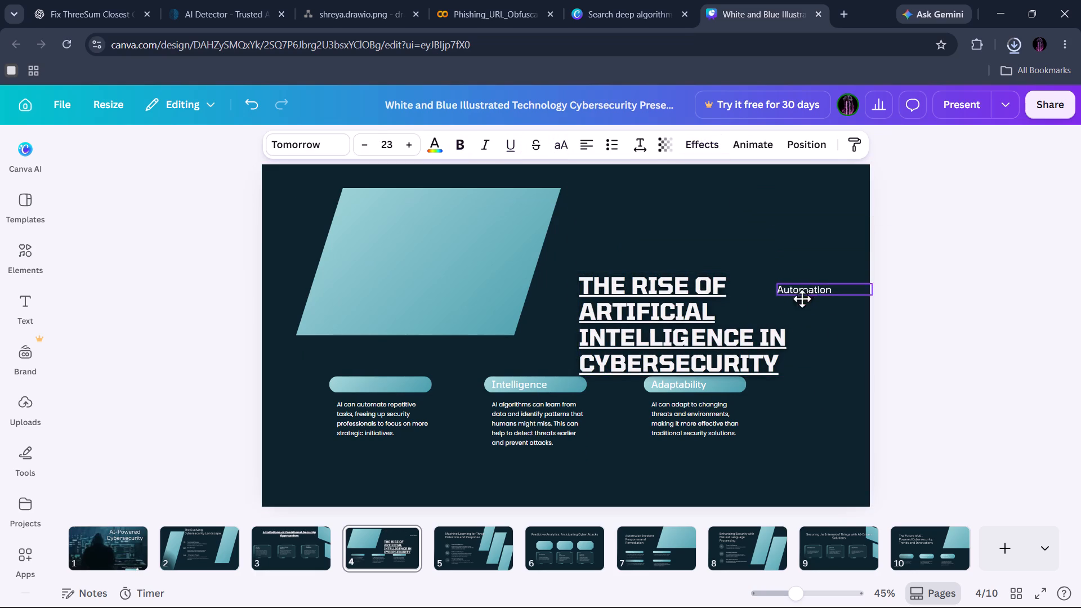
left_click_drag(802, 298, 364, 383)
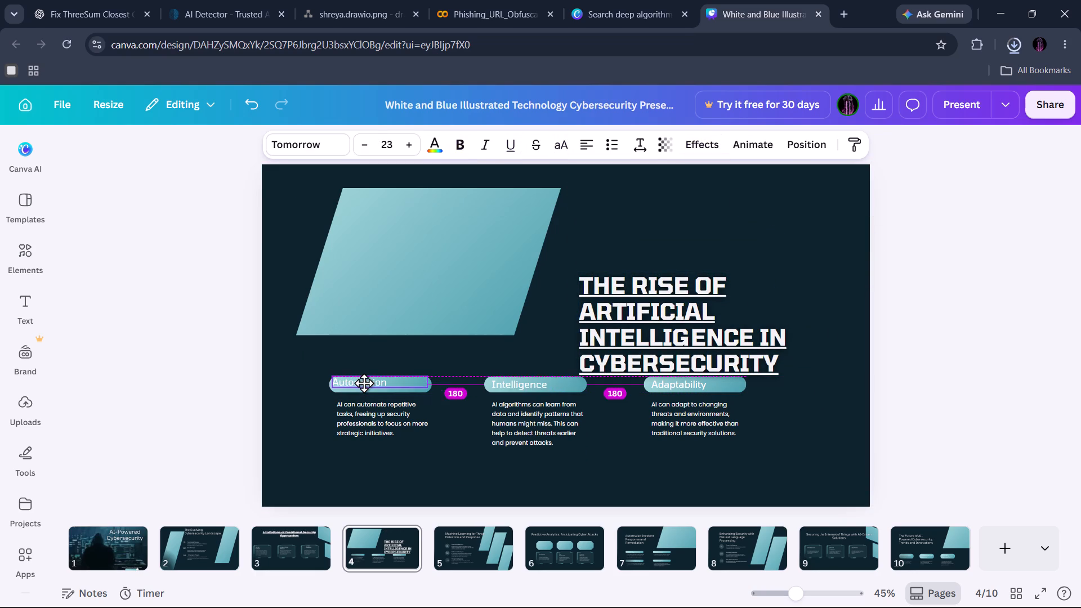
left_click_drag(364, 383, 367, 385)
Raise slide 4's title back to the slide's upper right, beside the teal parallelogram.
left_click_drag(631, 293, 632, 289)
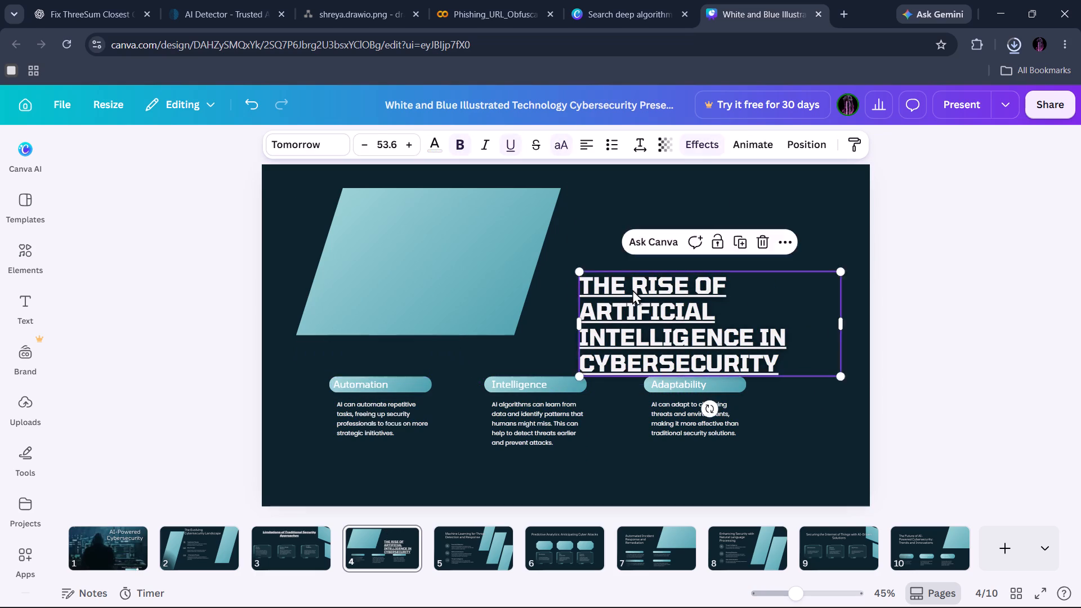
left_click_drag(632, 289, 644, 219)
Enlarge the teal parallelogram on slide 4 proportionally and place it in the slide's lower left corner.
left_click(481, 299)
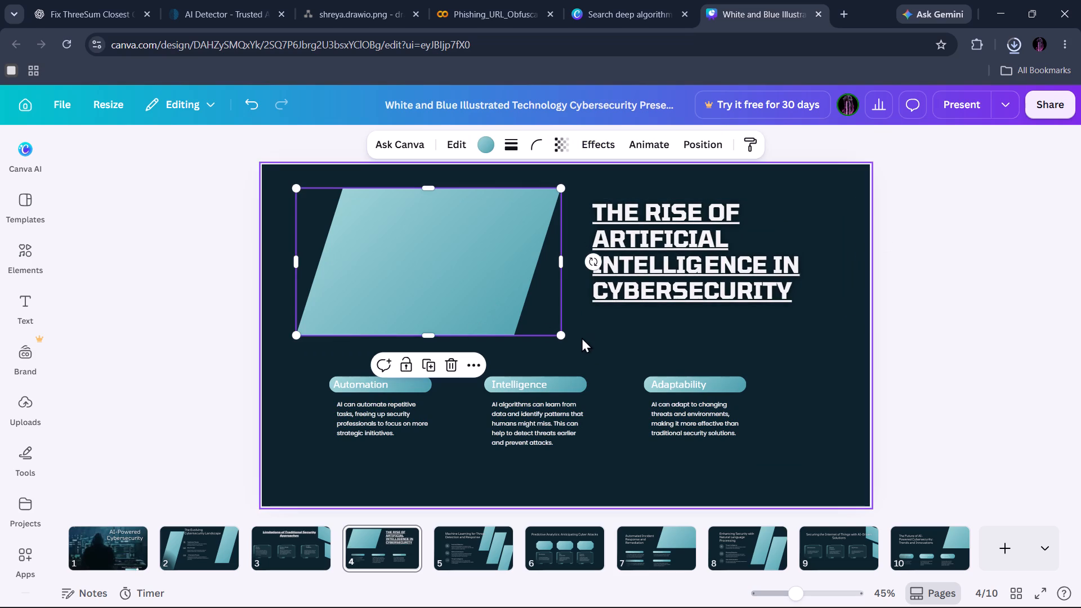
left_click_drag(562, 337, 562, 338)
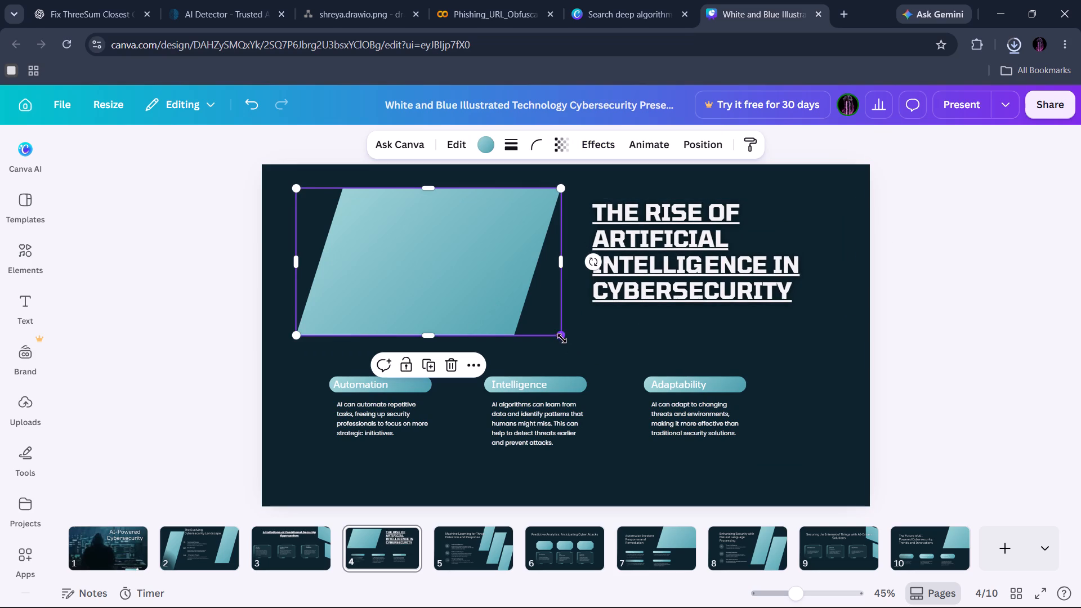
left_click_drag(562, 338, 783, 563)
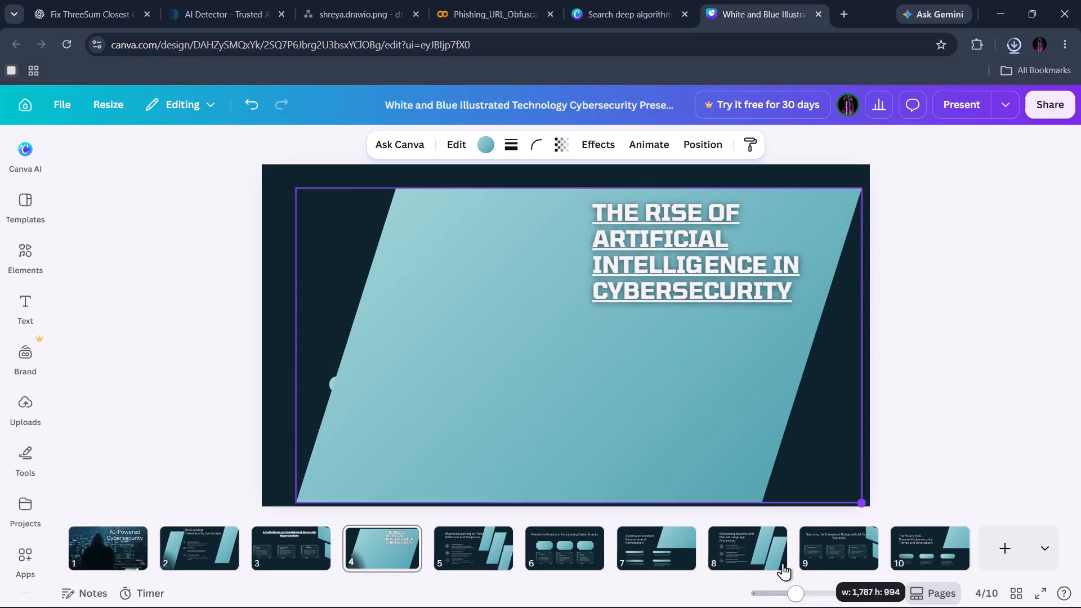
left_click_drag(783, 563, 695, 488)
left_click_drag(468, 318, 430, 406)
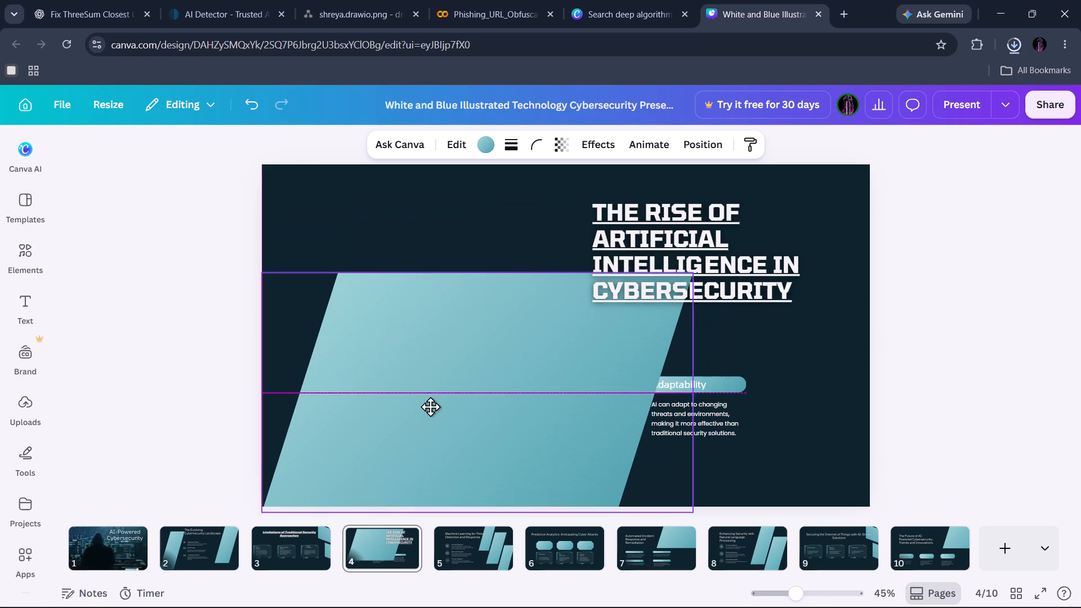
left_click_drag(430, 406, 434, 397)
left_click(770, 340)
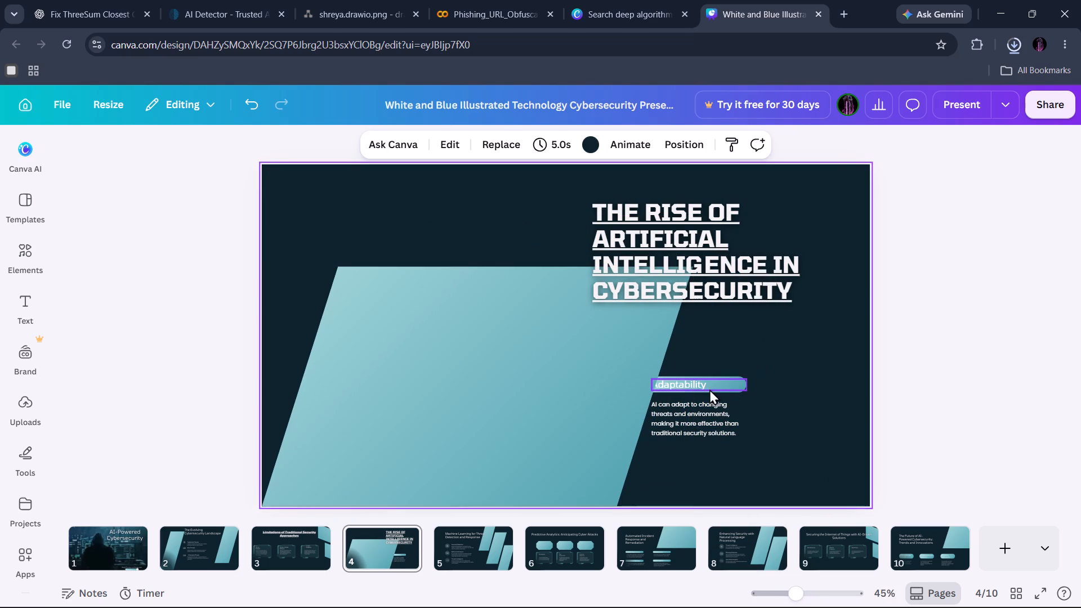
Shift the parallelogram aside and move the "Automation" label, its pill and its description to slide 4's upper left corner.
left_click_drag(692, 386, 732, 351)
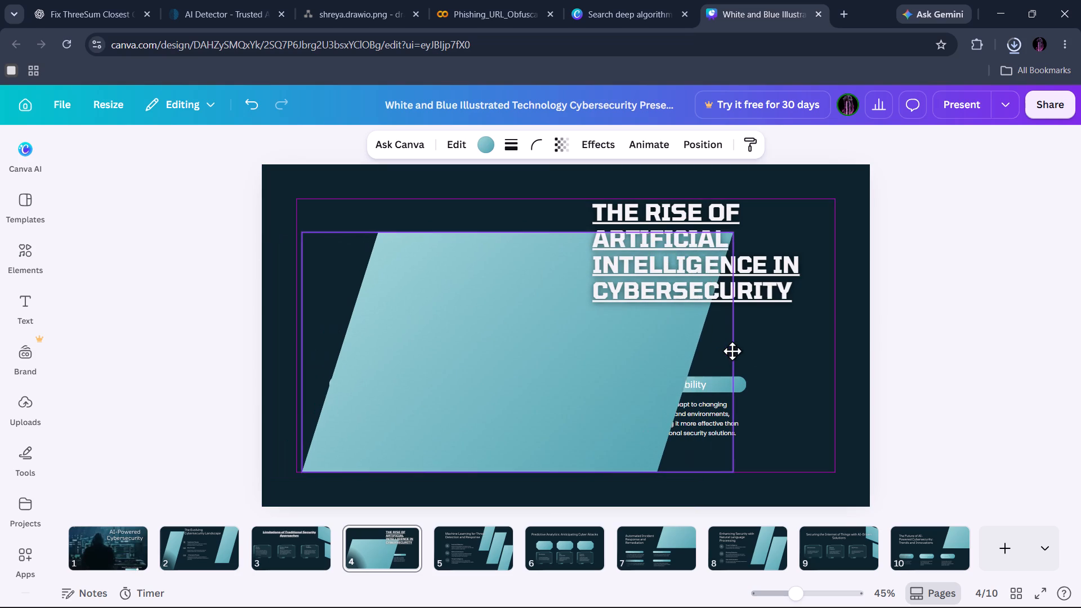
left_click_drag(732, 351, 809, 369)
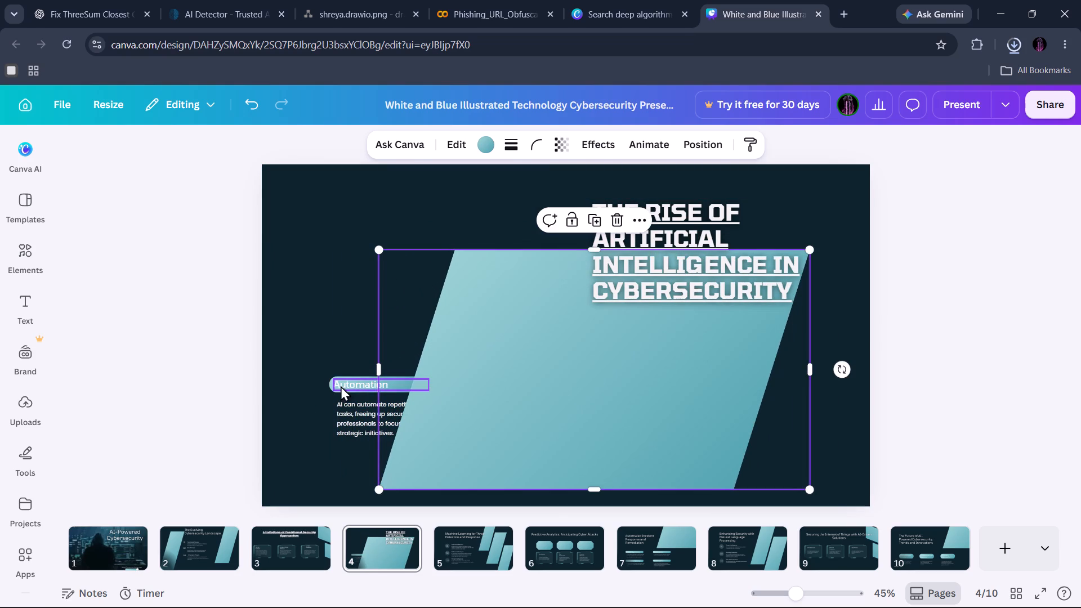
left_click_drag(341, 386, 311, 194)
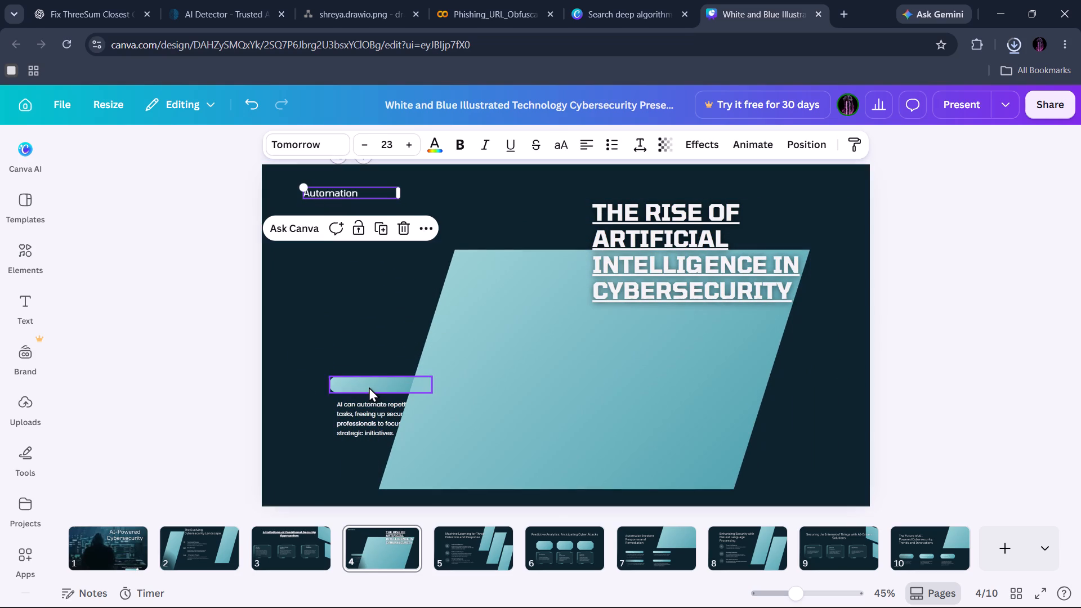
left_click_drag(369, 386, 326, 194)
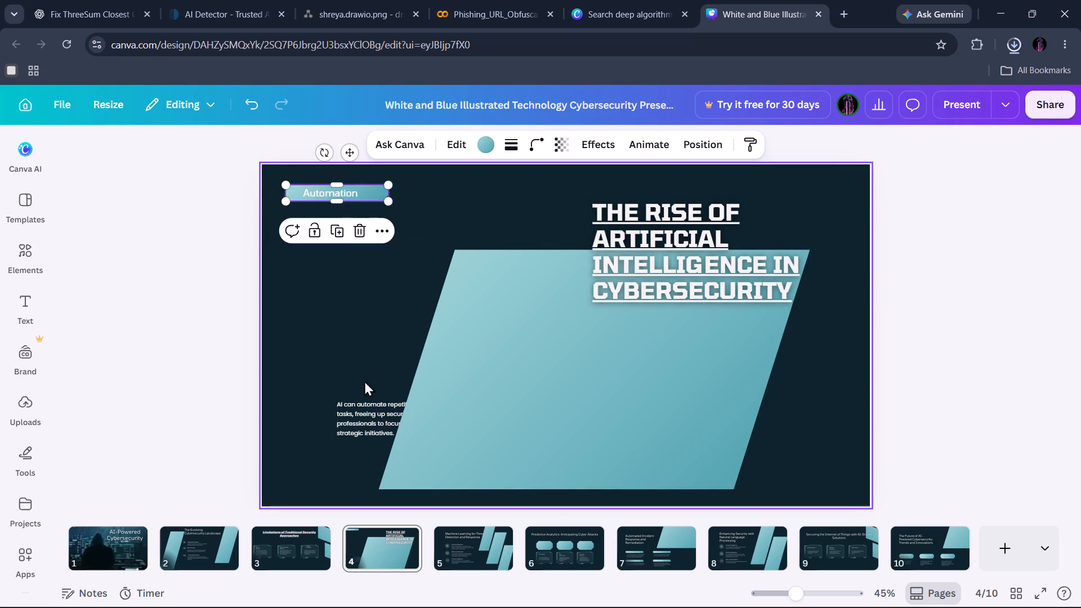
left_click_drag(370, 416, 327, 222)
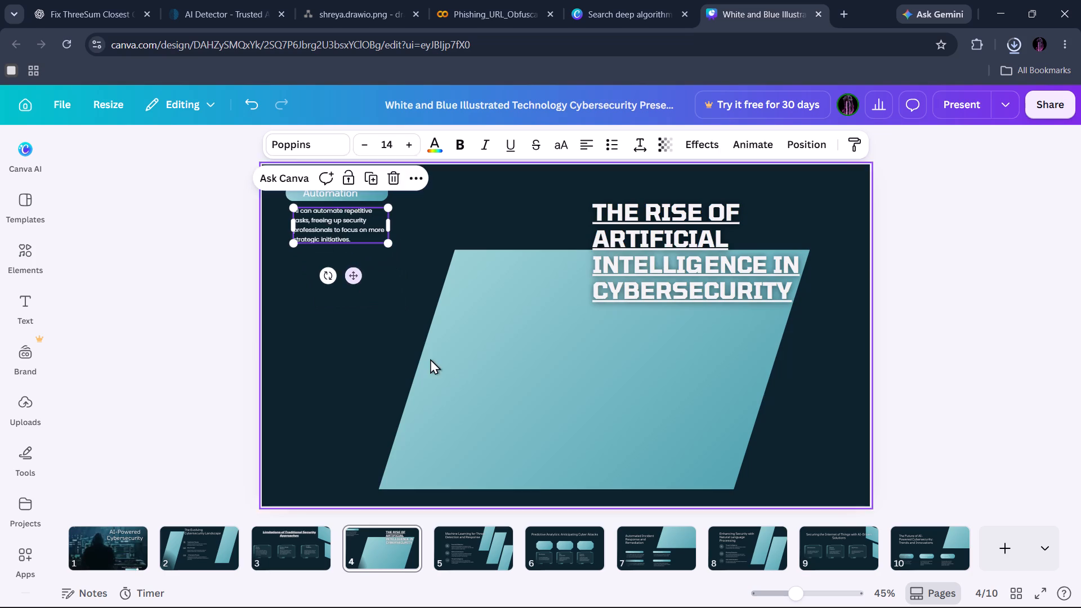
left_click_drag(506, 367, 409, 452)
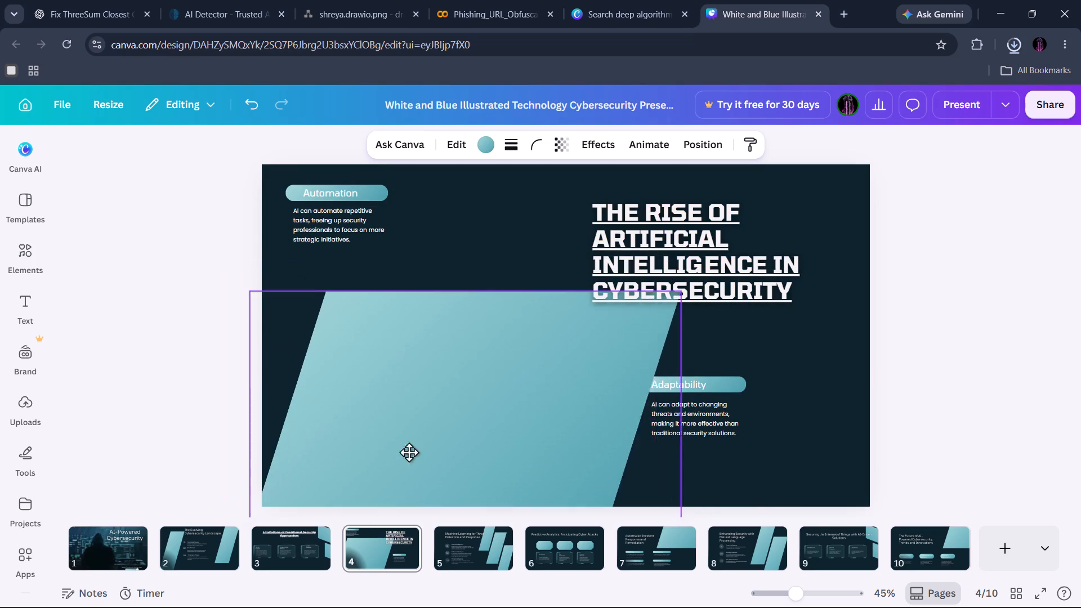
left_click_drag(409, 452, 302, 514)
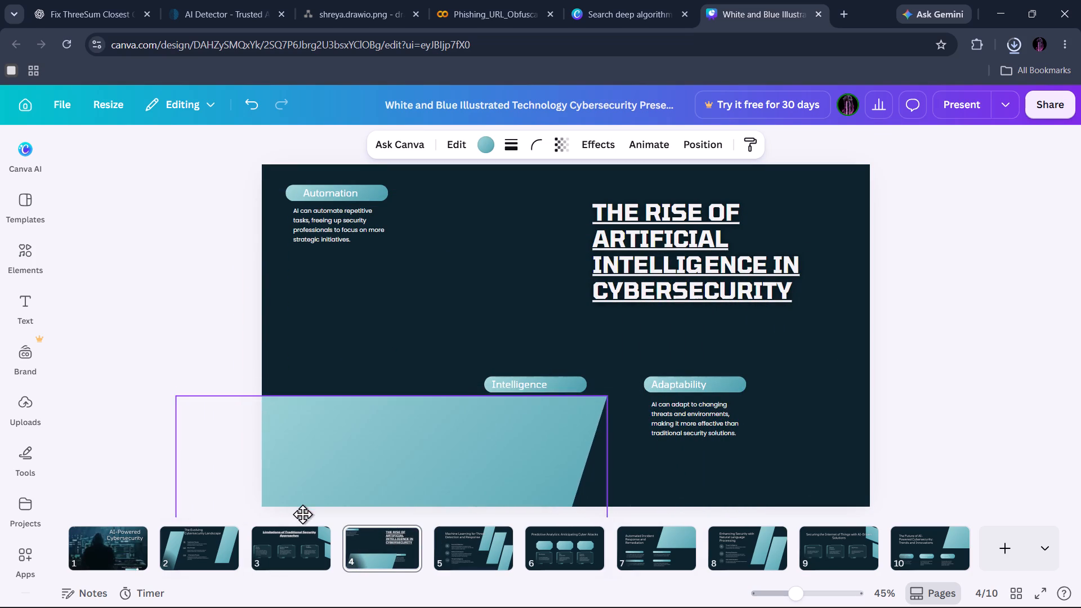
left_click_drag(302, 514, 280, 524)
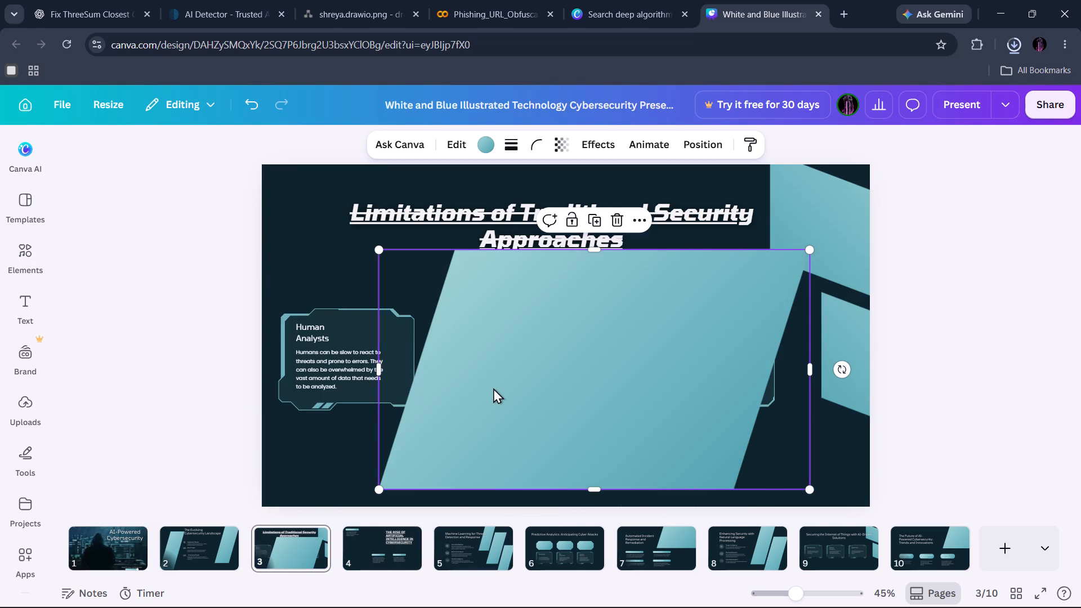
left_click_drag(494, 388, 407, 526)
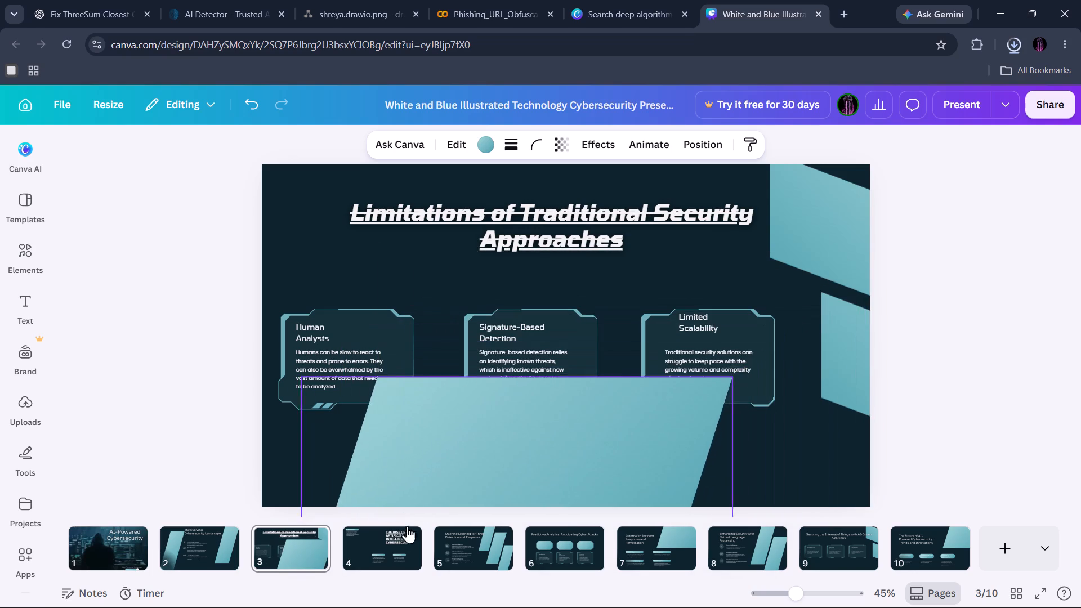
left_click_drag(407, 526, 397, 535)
Slide the parallelogram partly off slide 4's left edge and move the "Intelligence" label, pill and description up between "Automation" and the title.
left_click_drag(640, 351, 640, 356)
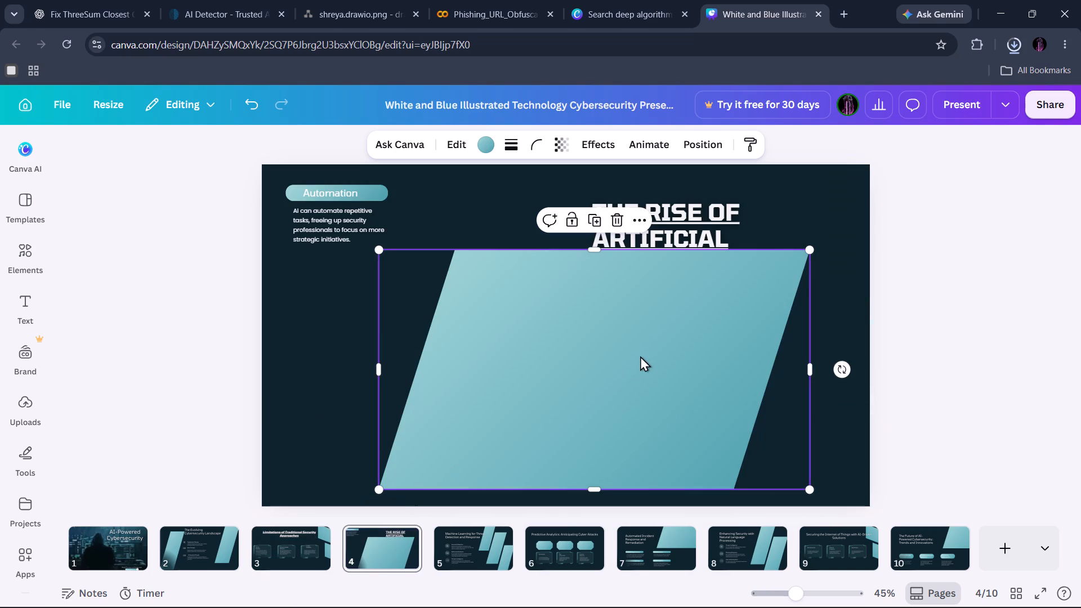
left_click_drag(640, 356, 335, 391)
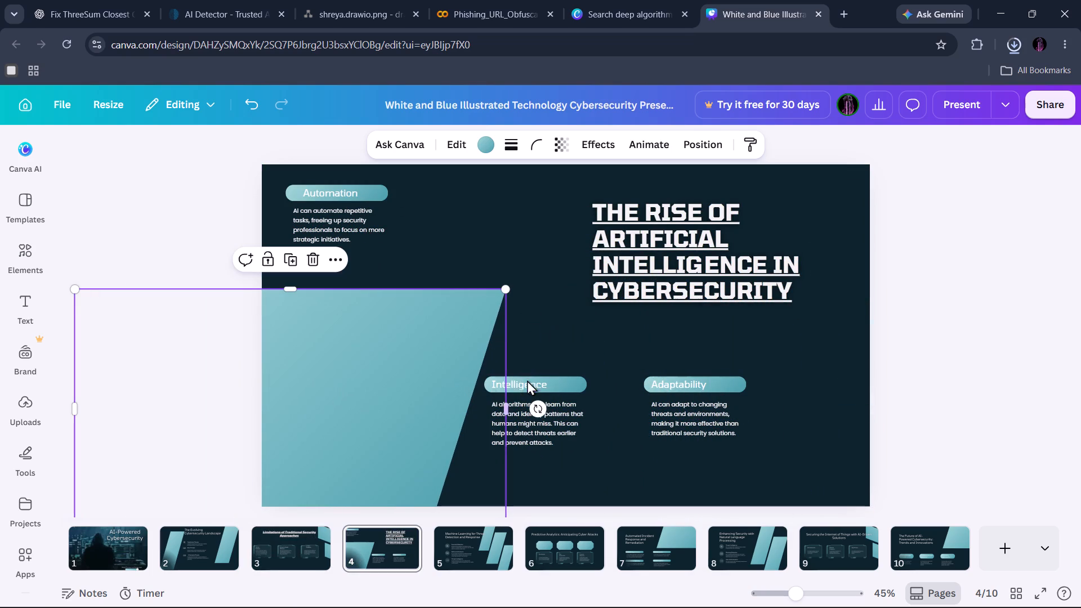
left_click_drag(535, 379, 512, 185)
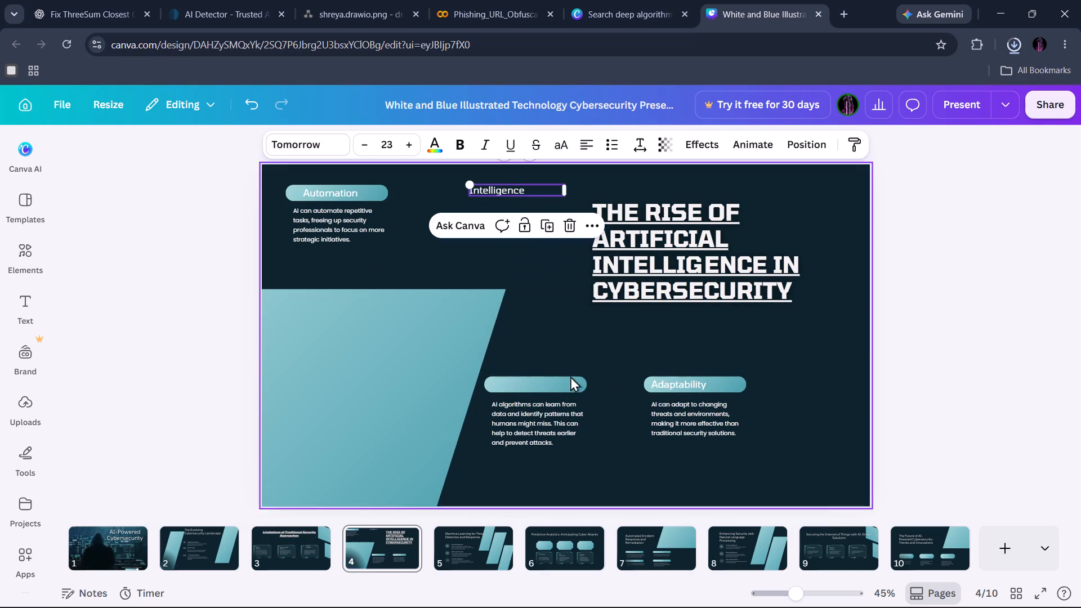
left_click_drag(546, 383, 511, 185)
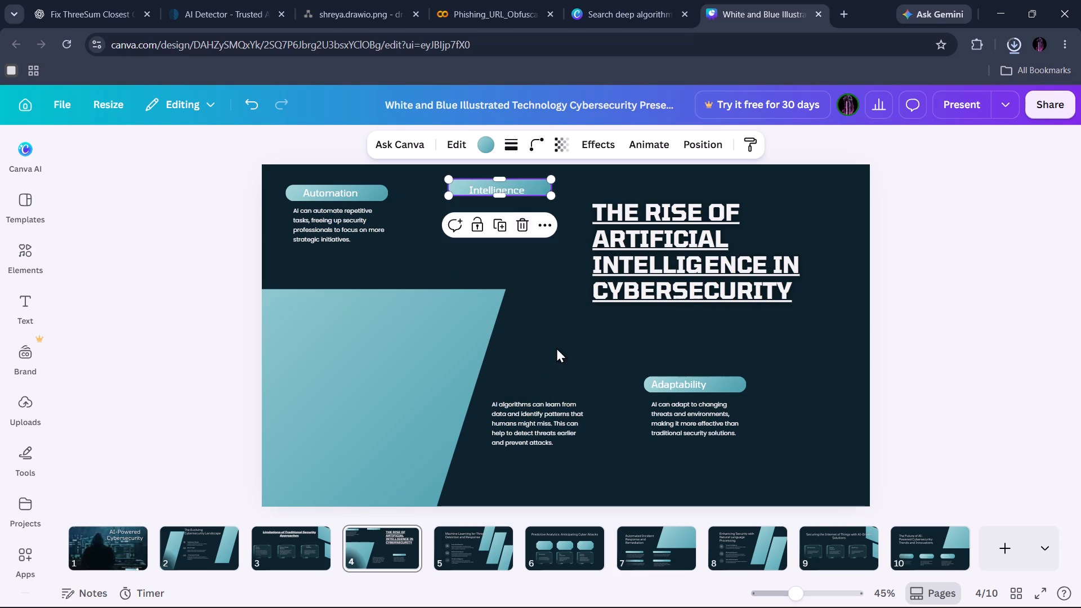
left_click_drag(562, 423, 519, 222)
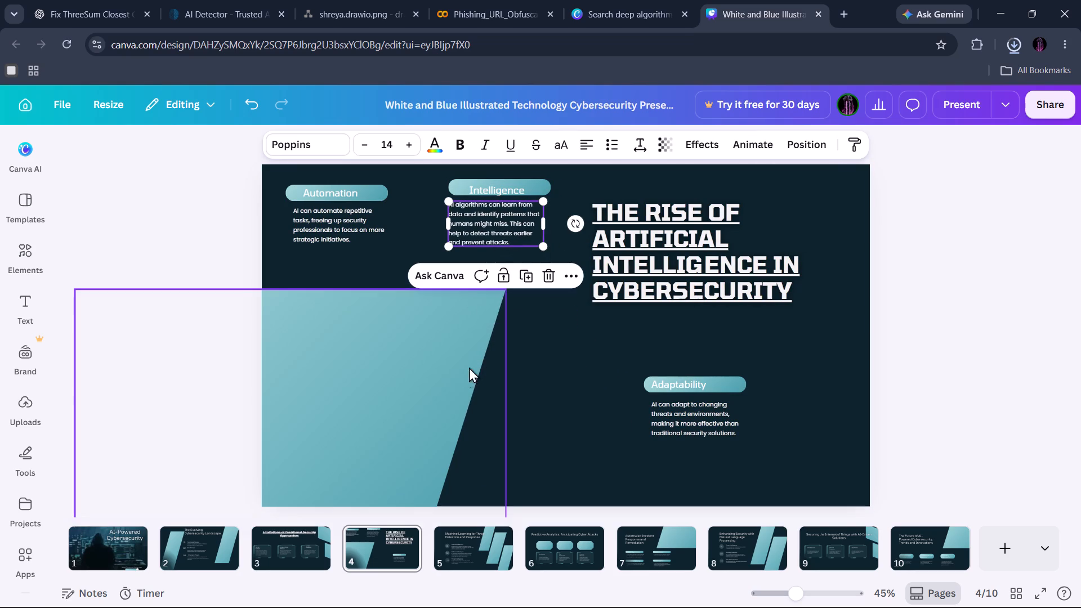
Move the teal parallelogram back fully onto slide 4's lower left, flush with the slide's left edge.
left_click_drag(422, 382, 612, 352)
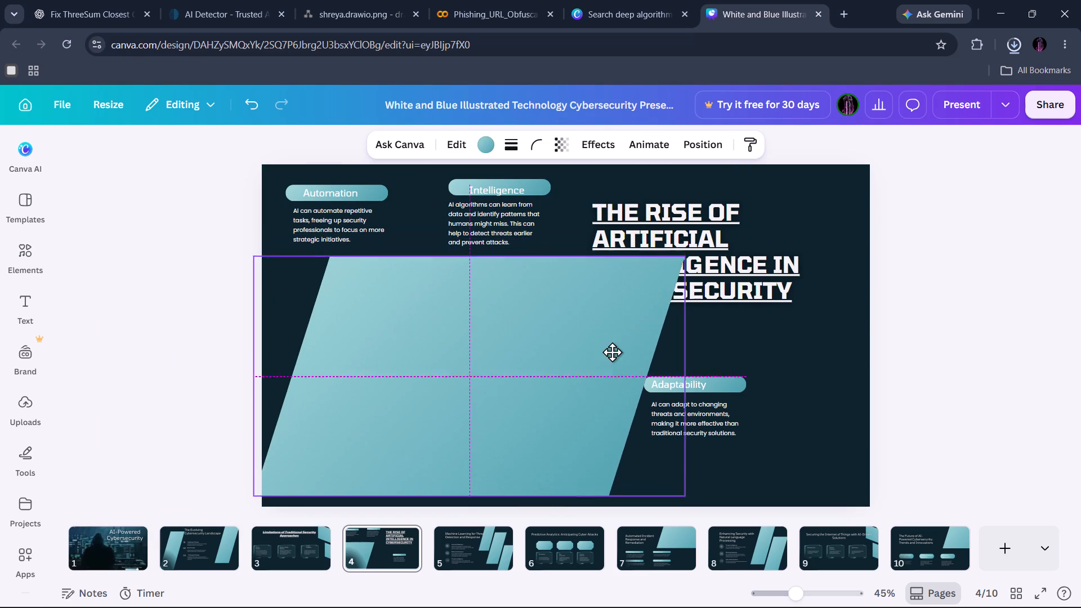
left_click_drag(612, 352, 603, 365)
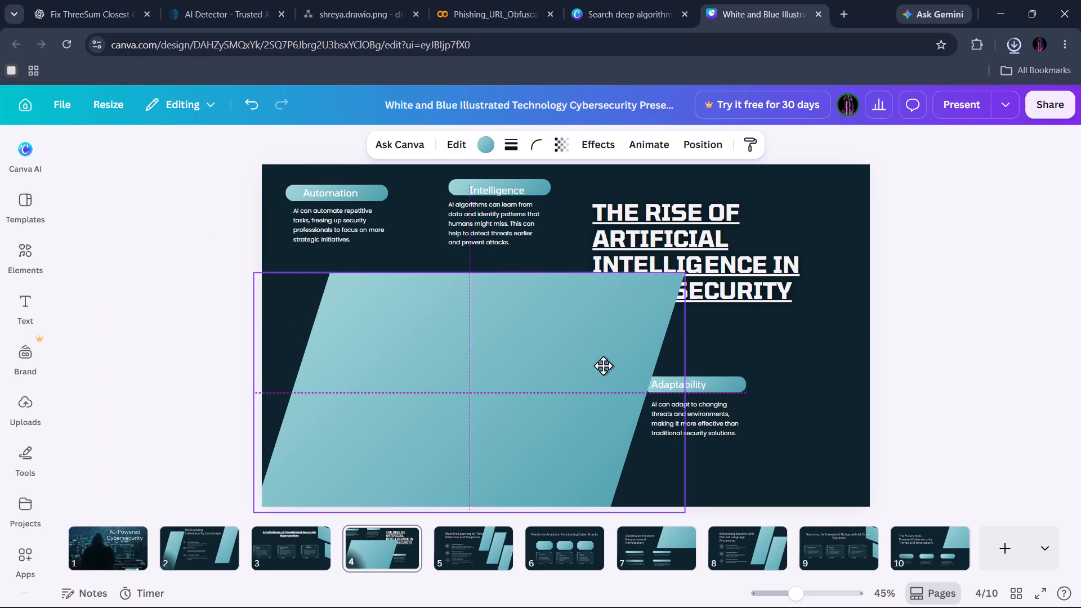
left_click_drag(603, 365, 608, 363)
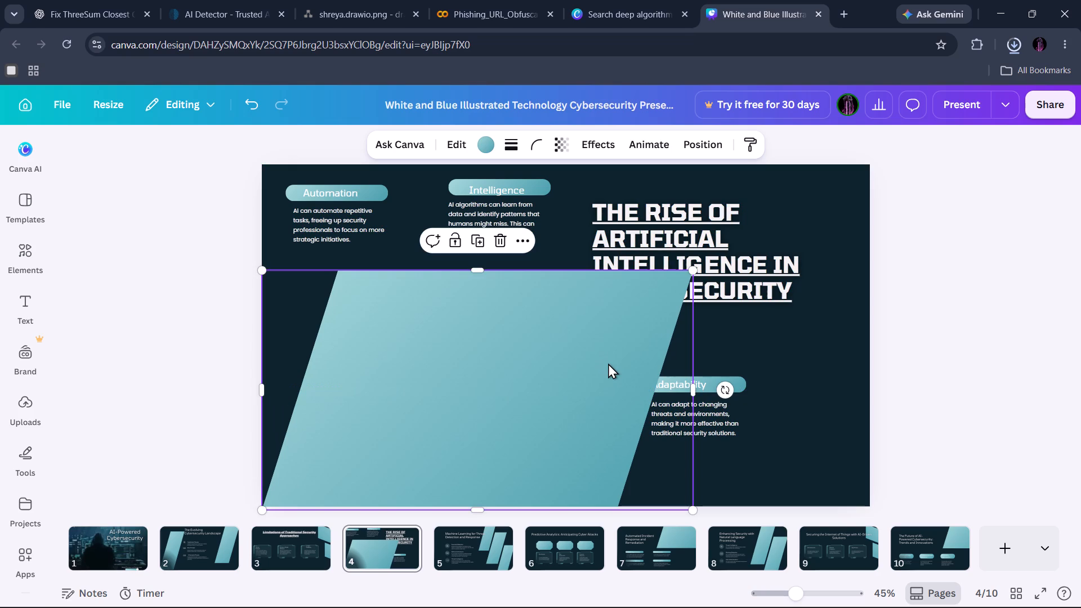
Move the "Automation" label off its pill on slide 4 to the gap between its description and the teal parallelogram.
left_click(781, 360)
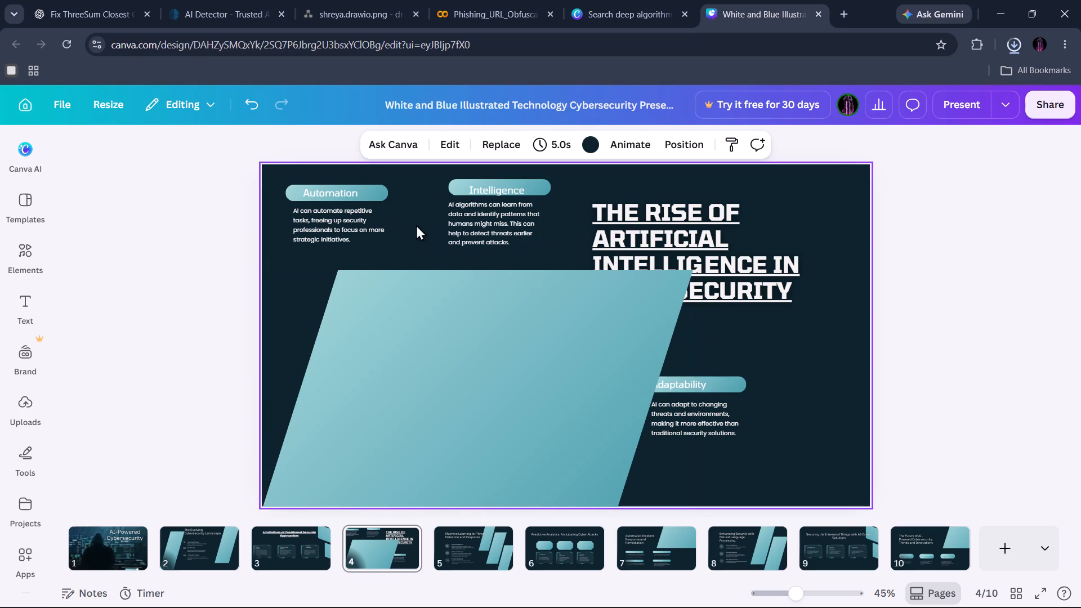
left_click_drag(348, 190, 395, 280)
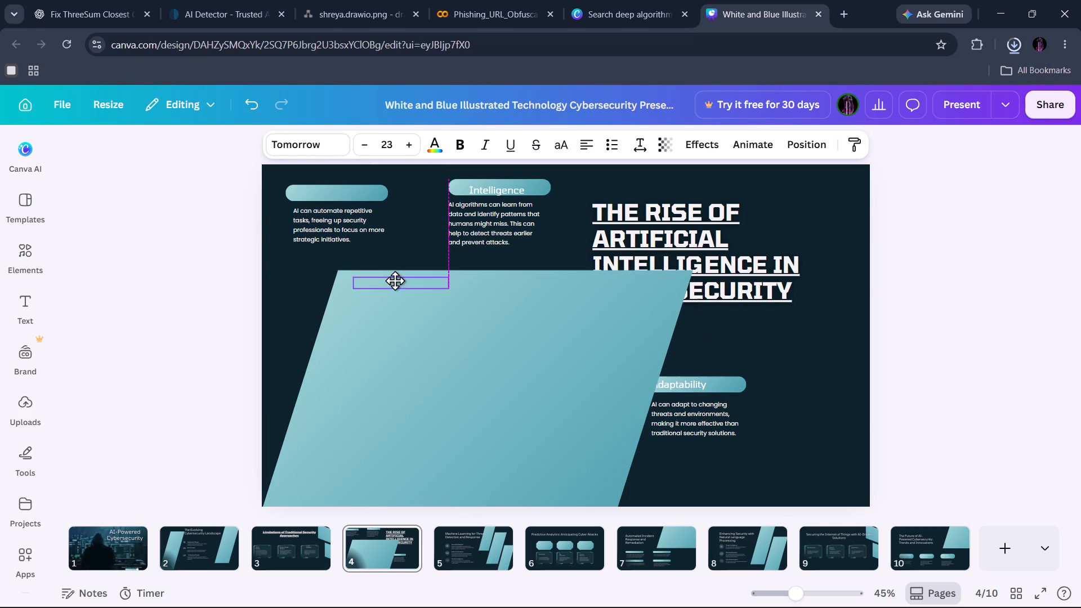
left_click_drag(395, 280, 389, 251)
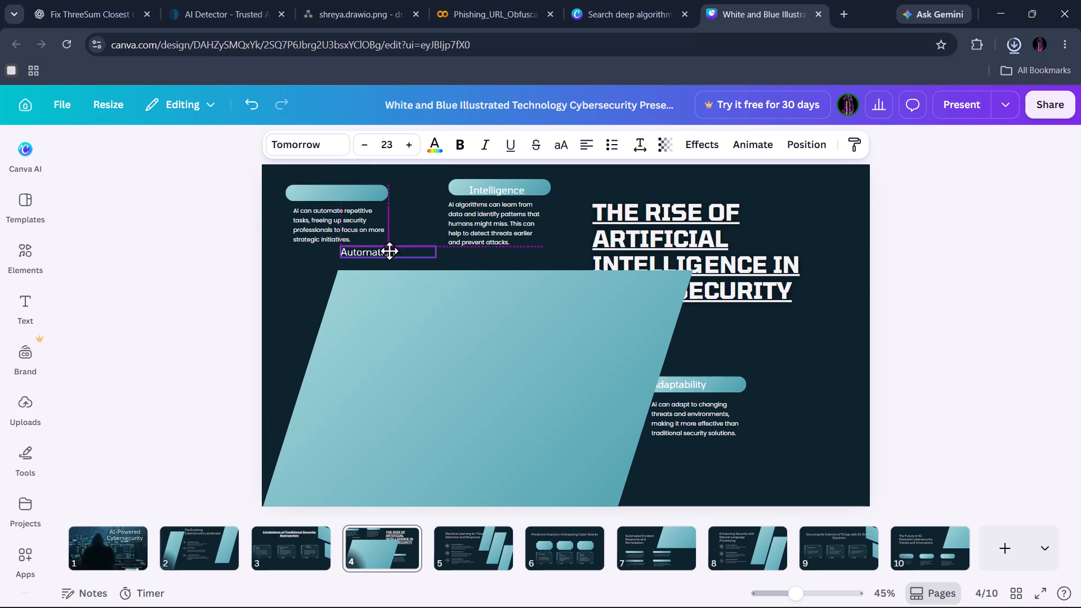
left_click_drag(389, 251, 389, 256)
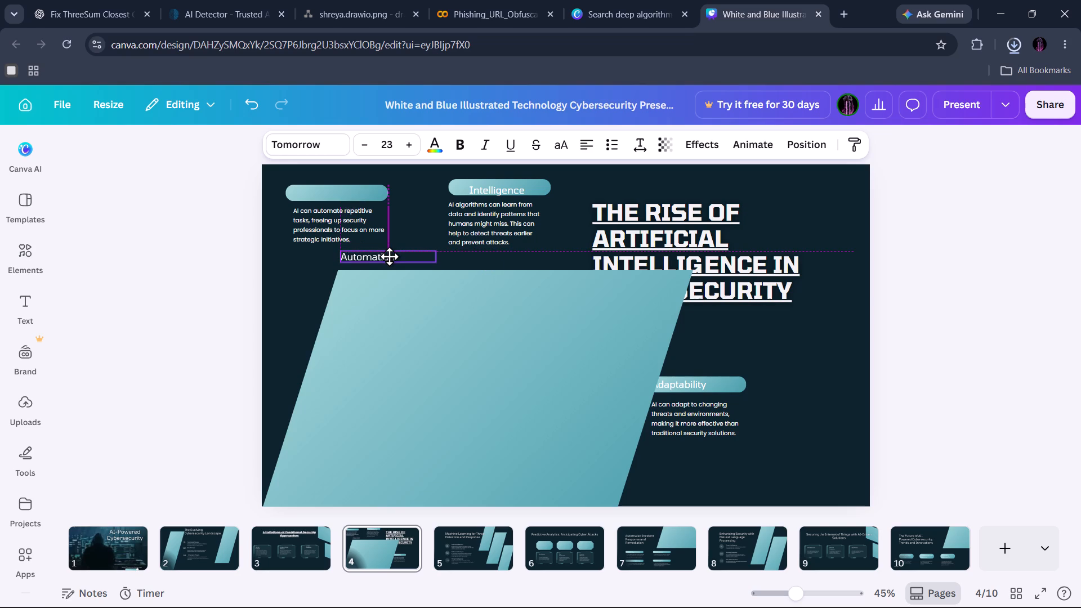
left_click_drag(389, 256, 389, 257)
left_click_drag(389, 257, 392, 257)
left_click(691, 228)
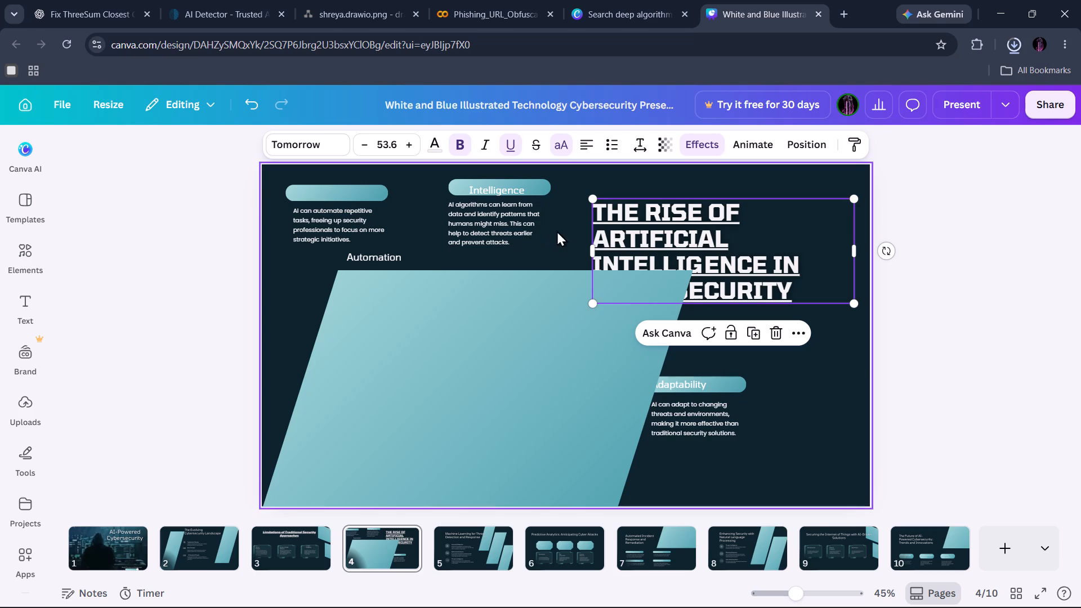
Move the empty "Automation" pill to slide 4's upper right corner, above the title.
left_click_drag(368, 195, 774, 195)
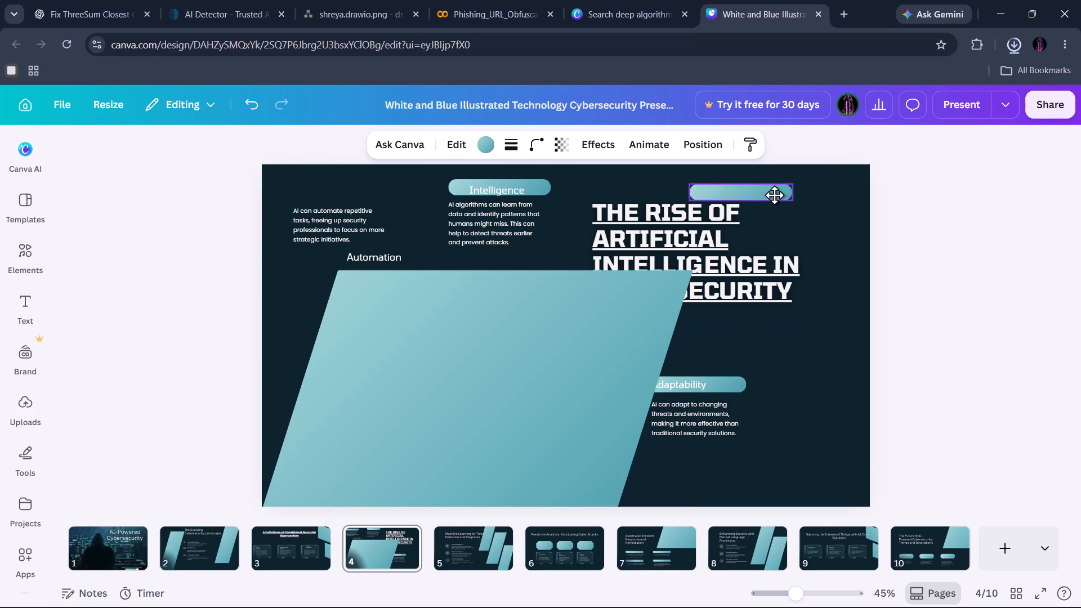
left_click_drag(774, 195, 802, 189)
Move slide 4's title out of the upper right area to the slide's left edge, partly behind the parallelogram.
left_click_drag(674, 255, 533, 237)
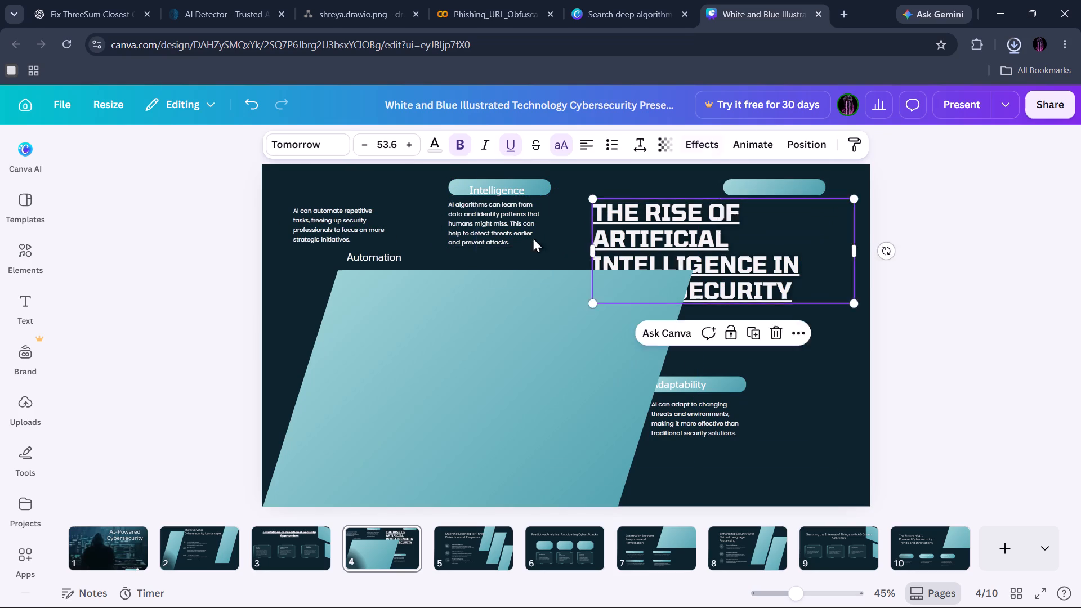
left_click_drag(533, 237, 347, 220)
left_click(636, 237)
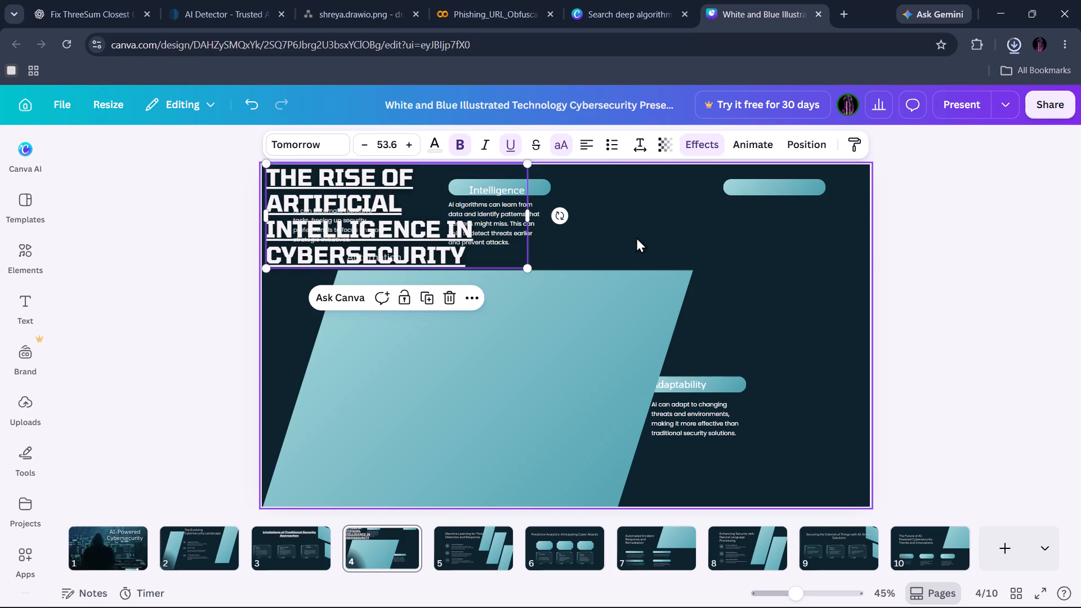
left_click_drag(320, 238, 324, 302)
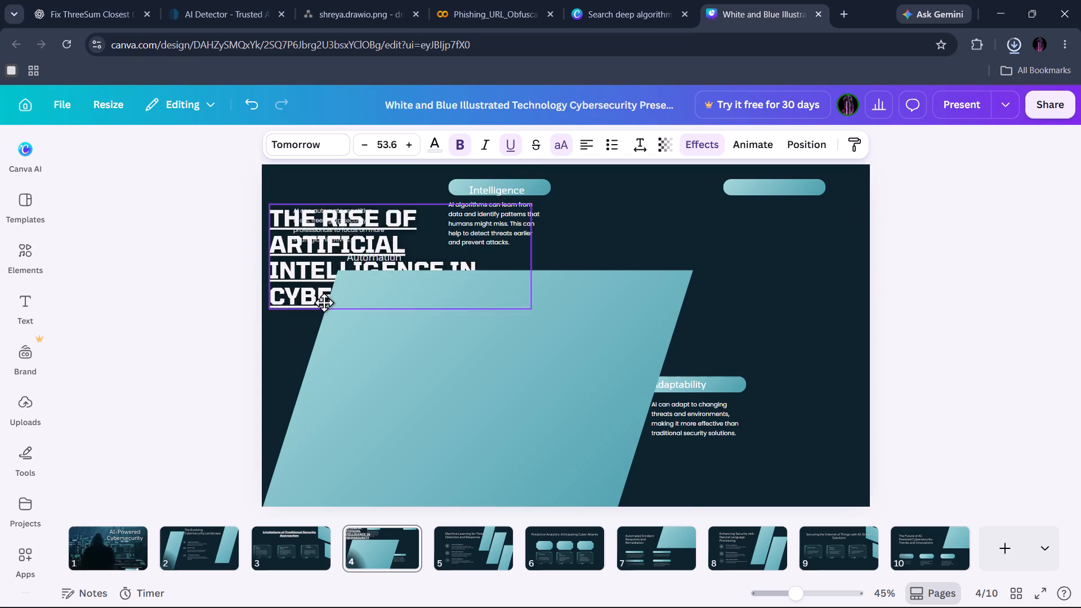
left_click_drag(324, 302, 322, 337)
Place the "Automation" description under its pill in slide 4's upper right corner and set the label back on the pill.
left_click_drag(310, 213, 626, 212)
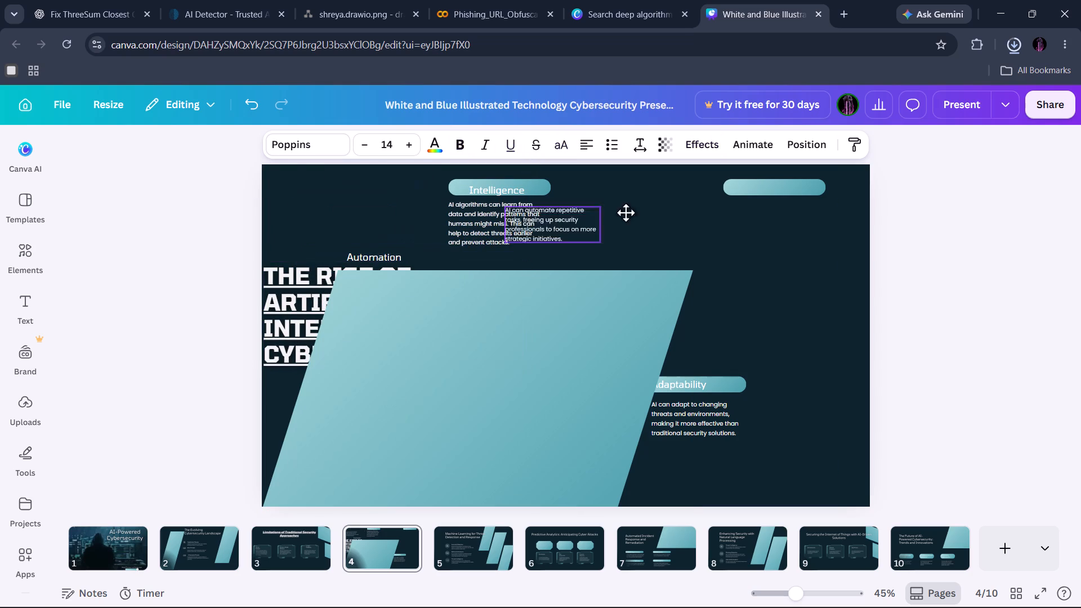
left_click_drag(626, 212, 747, 214)
left_click_drag(376, 258, 743, 193)
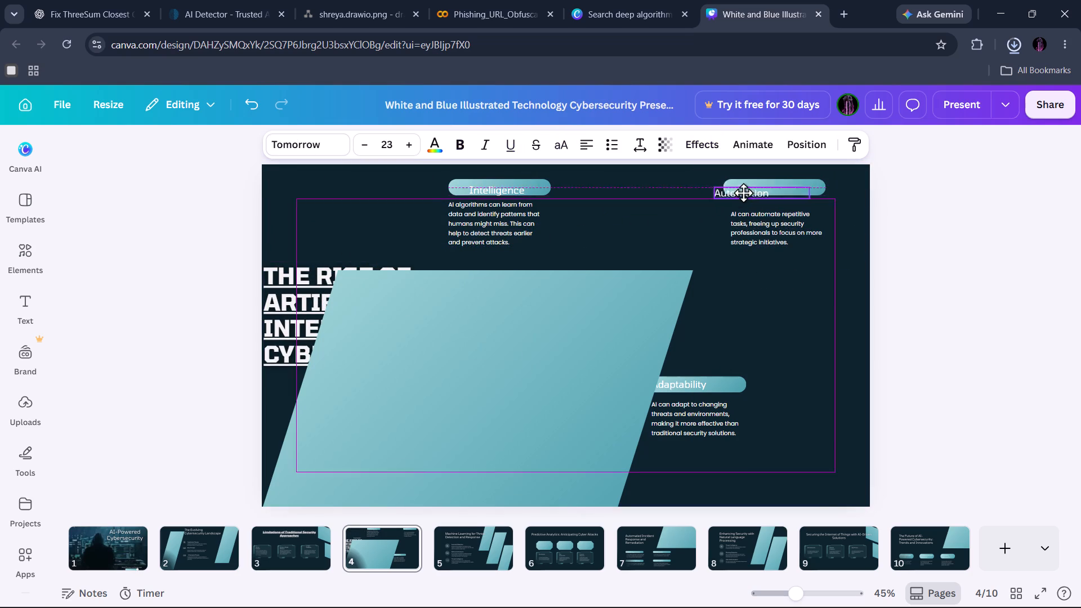
left_click_drag(743, 193, 760, 188)
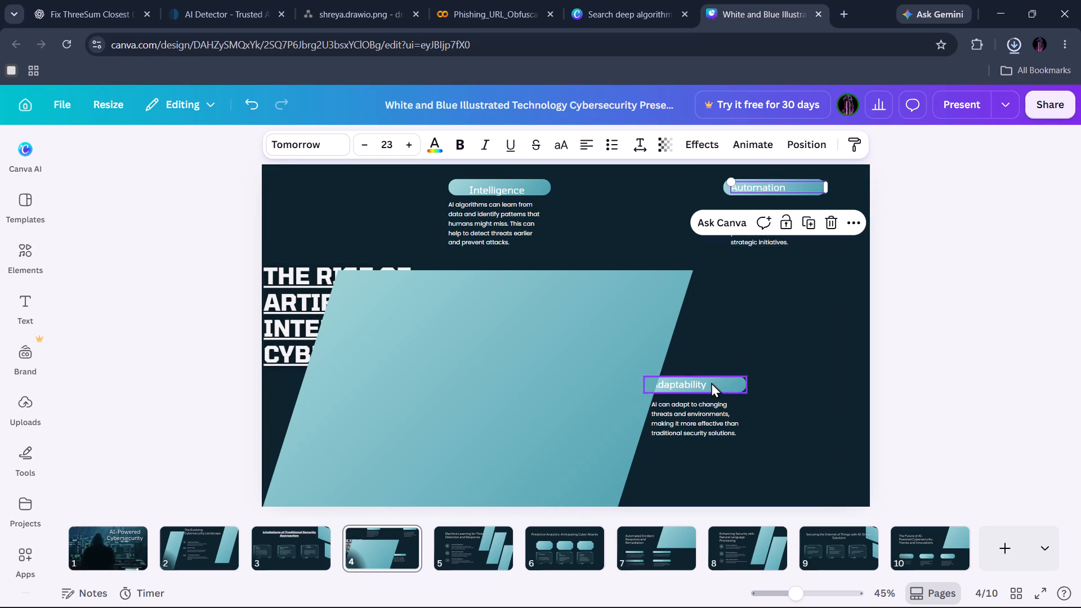
Move the "Adaptability" label, pill and description directly below the "Automation" block, aligned with its text.
left_click_drag(706, 385, 782, 285)
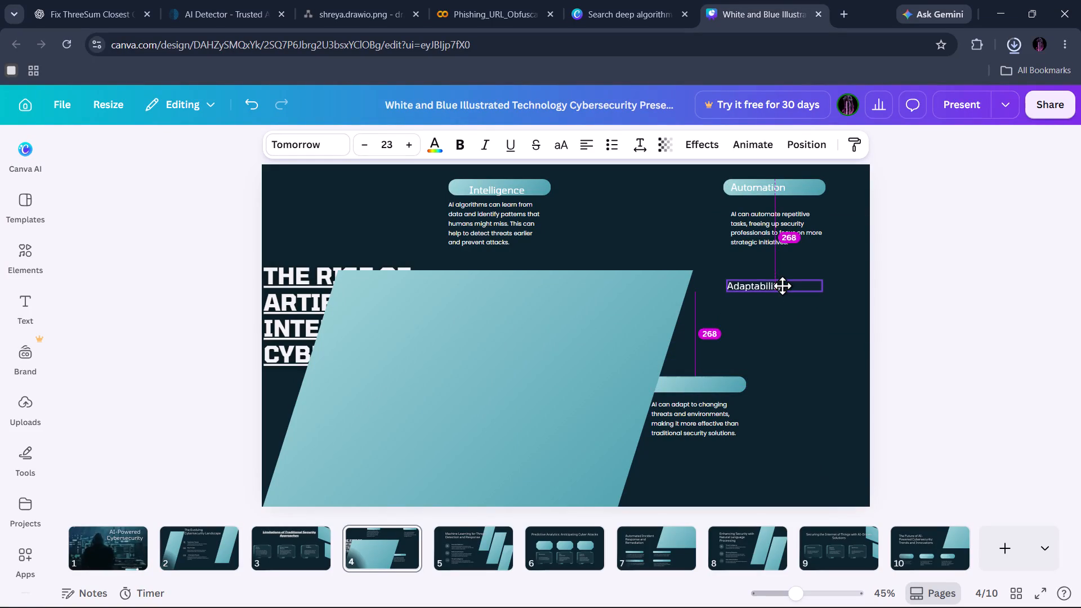
left_click_drag(782, 285, 786, 267)
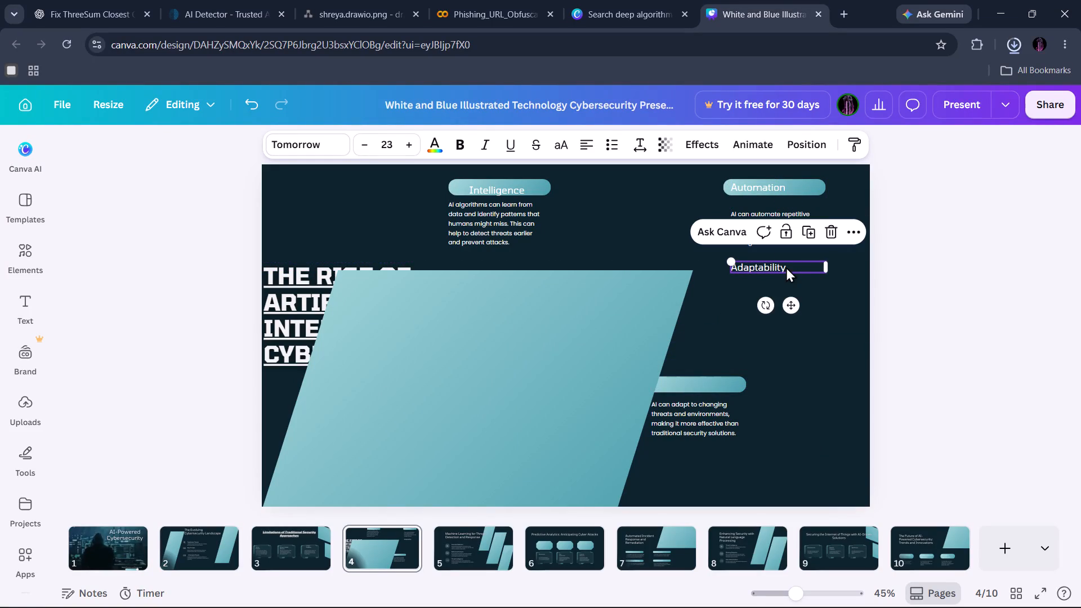
left_click_drag(721, 387, 796, 260)
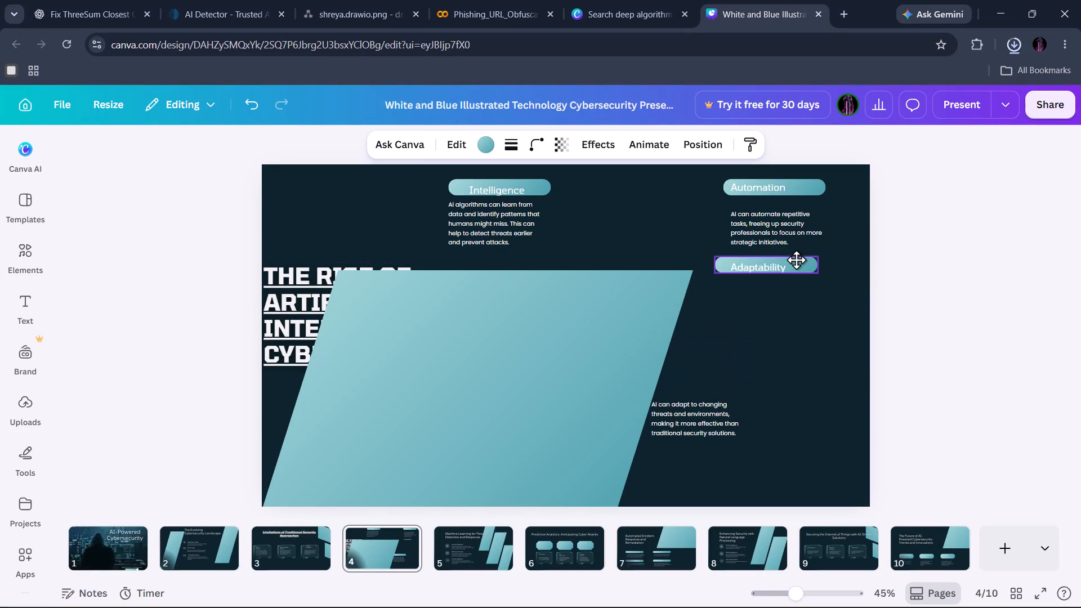
left_click_drag(796, 260, 803, 269)
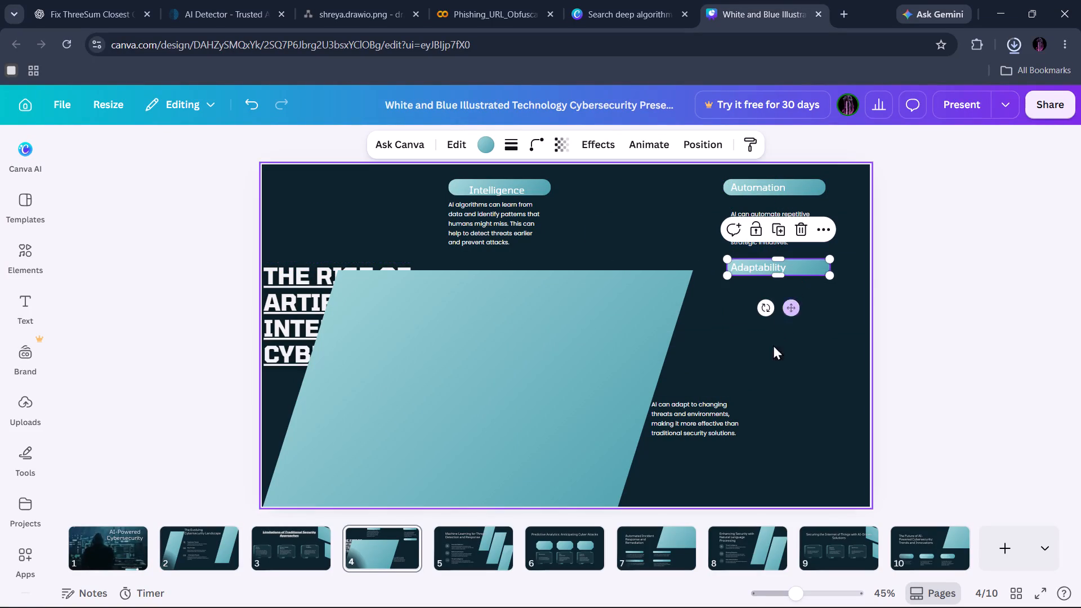
left_click_drag(712, 410, 793, 298)
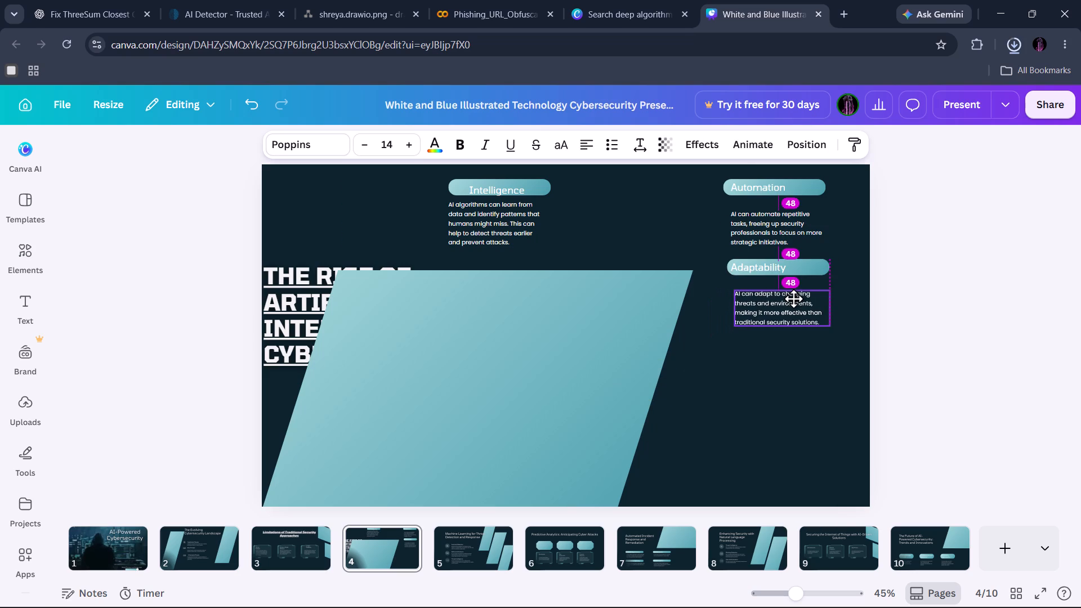
left_click_drag(793, 298, 791, 298)
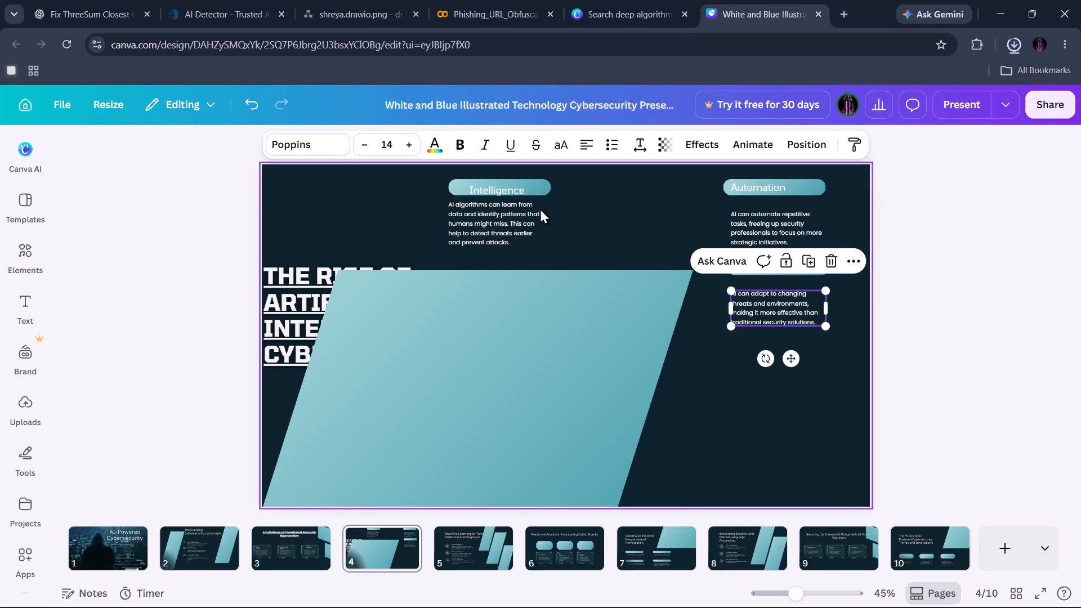
Move the "Intelligence" label, pill and description below the "Adaptability" block to complete the stacked right-hand column.
left_click_drag(515, 194, 758, 354)
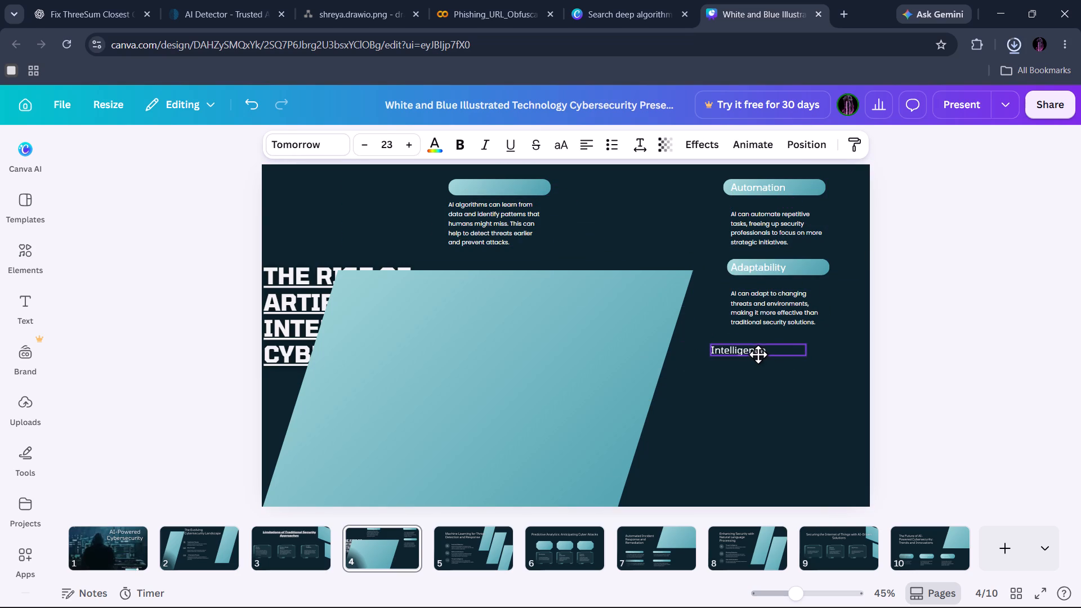
left_click_drag(758, 354, 777, 354)
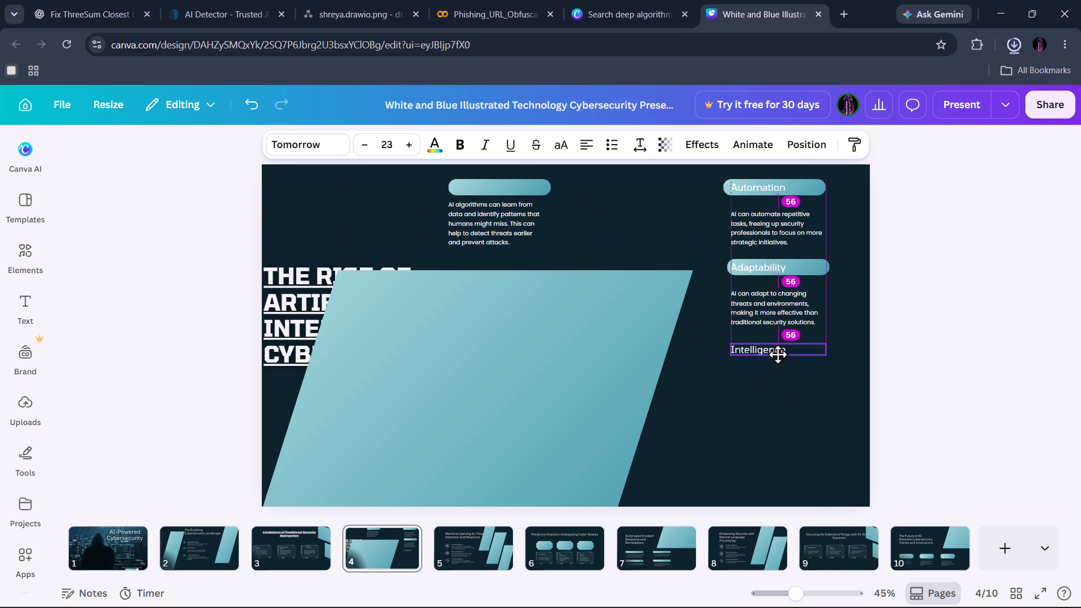
left_click_drag(489, 186, 775, 364)
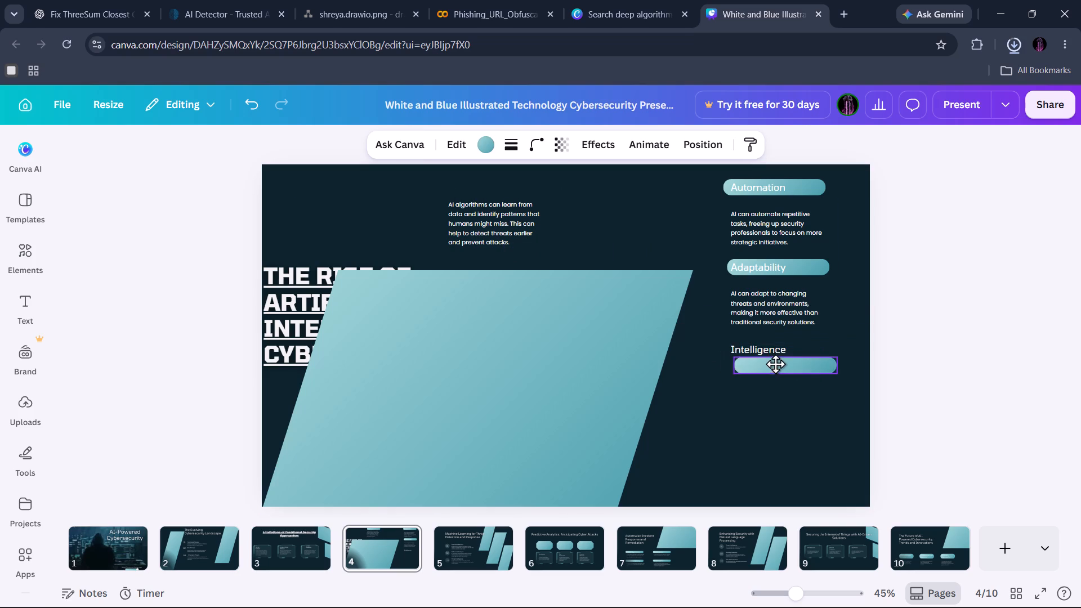
left_click_drag(775, 364, 767, 351)
left_click_drag(503, 223, 765, 446)
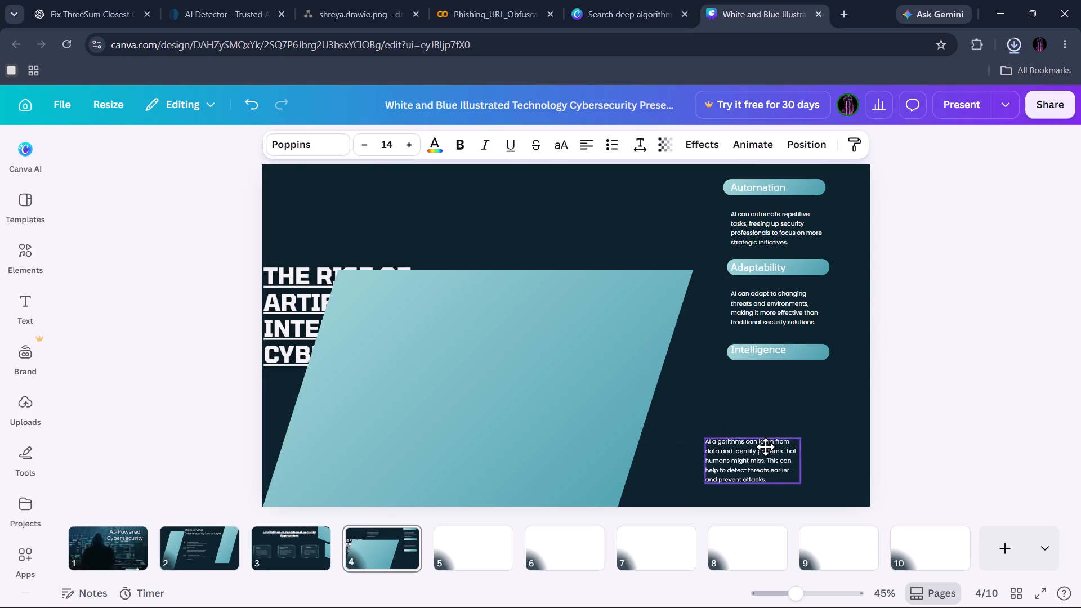
left_click_drag(765, 446, 787, 403)
Move slide 4's title from behind the parallelogram to the top of the slide, roughly centred above the shape.
left_click(685, 463)
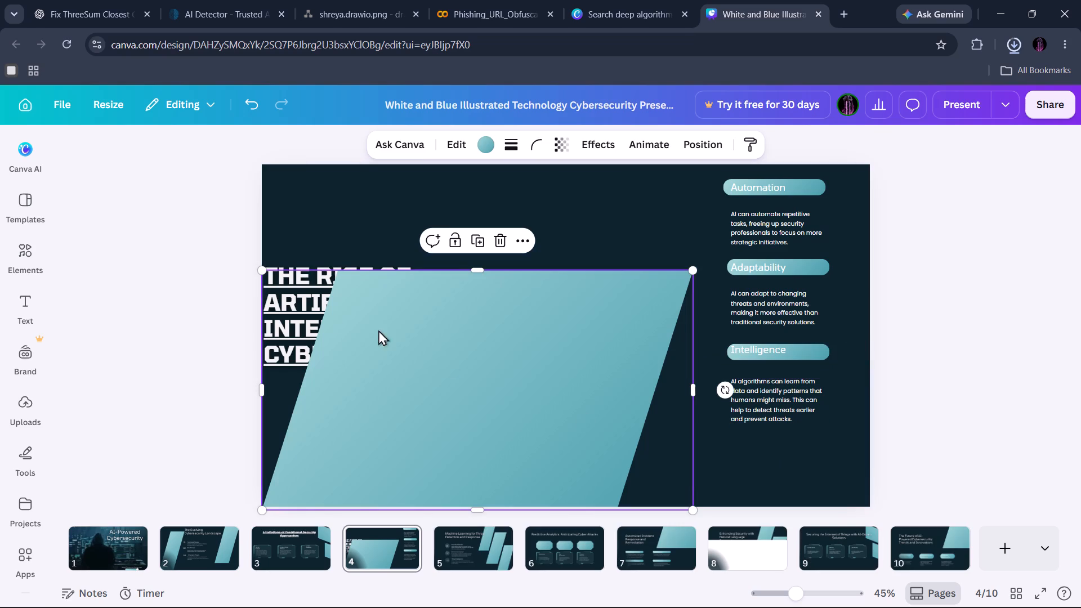
left_click(305, 307)
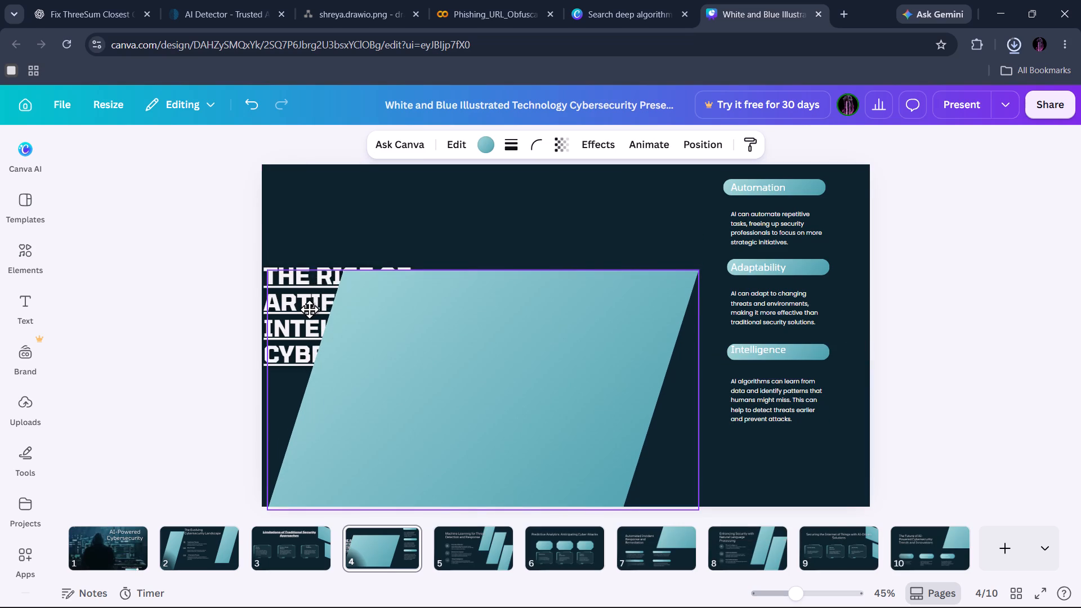
left_click(305, 266)
left_click_drag(305, 266, 365, 194)
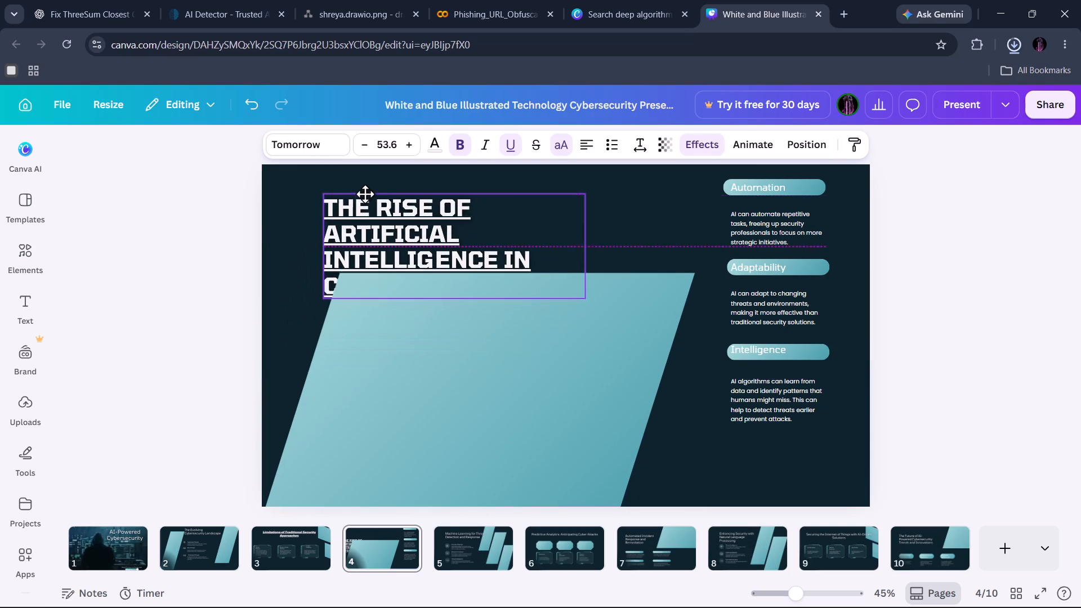
left_click_drag(365, 194, 360, 172)
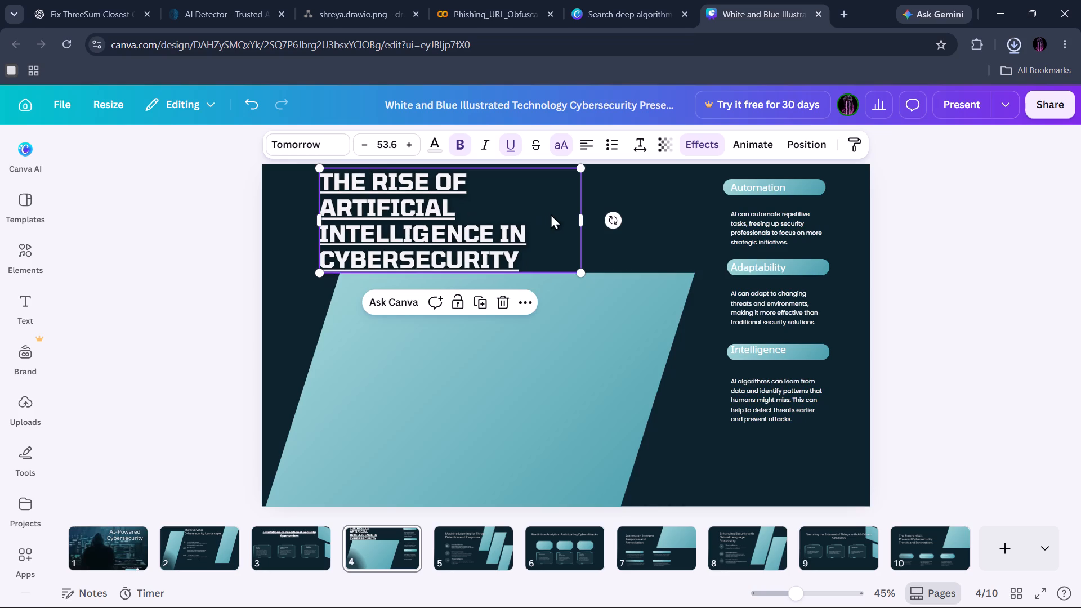
left_click_drag(580, 218, 599, 219)
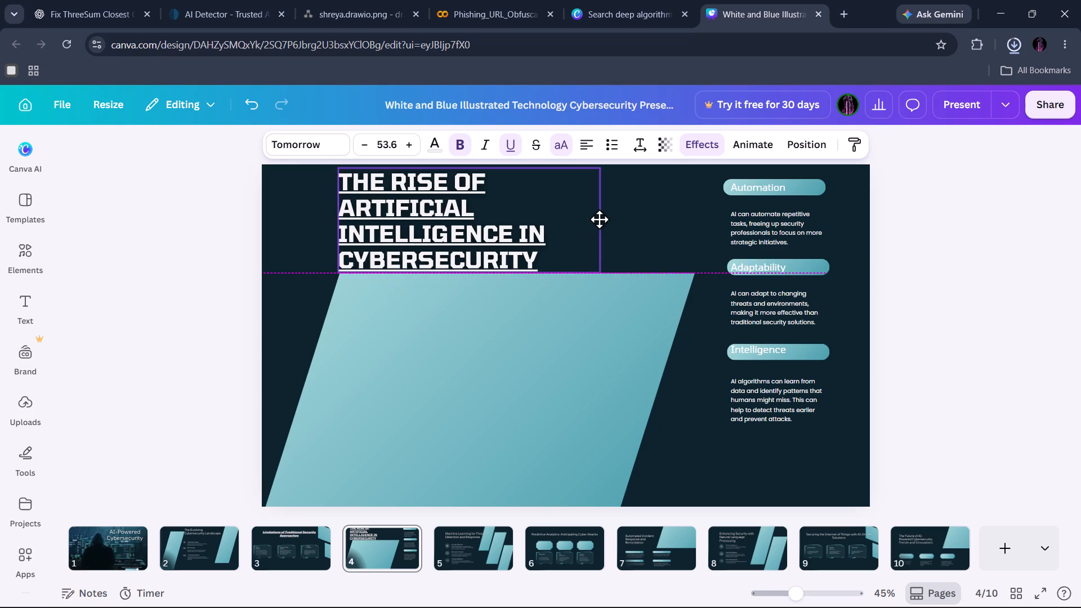
left_click_drag(599, 219, 631, 219)
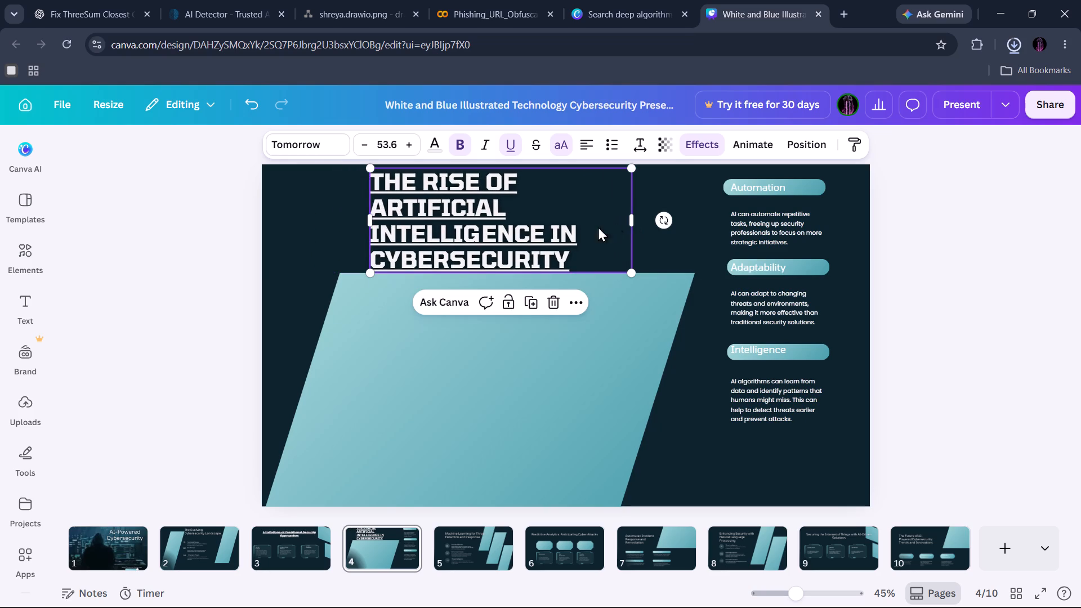
Italicise slide 4's title and turn off its all-uppercase formatting.
left_click(484, 145)
left_click(558, 146)
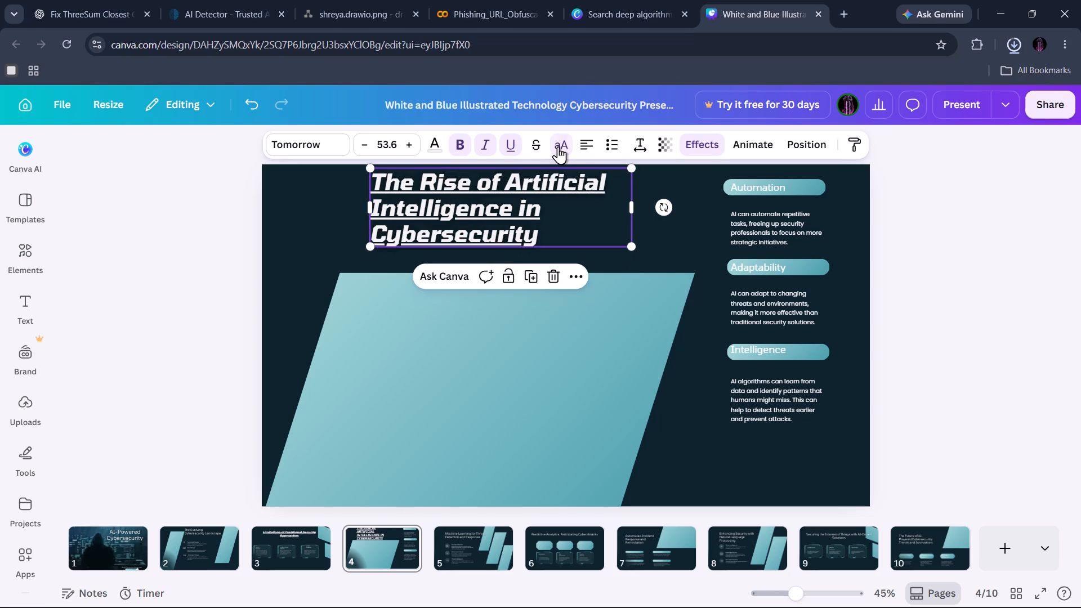
Widen slide 4's title box from the slide's left edge to just before the "Automation" pill, so the title fits on two lines.
left_click_drag(367, 205, 336, 214)
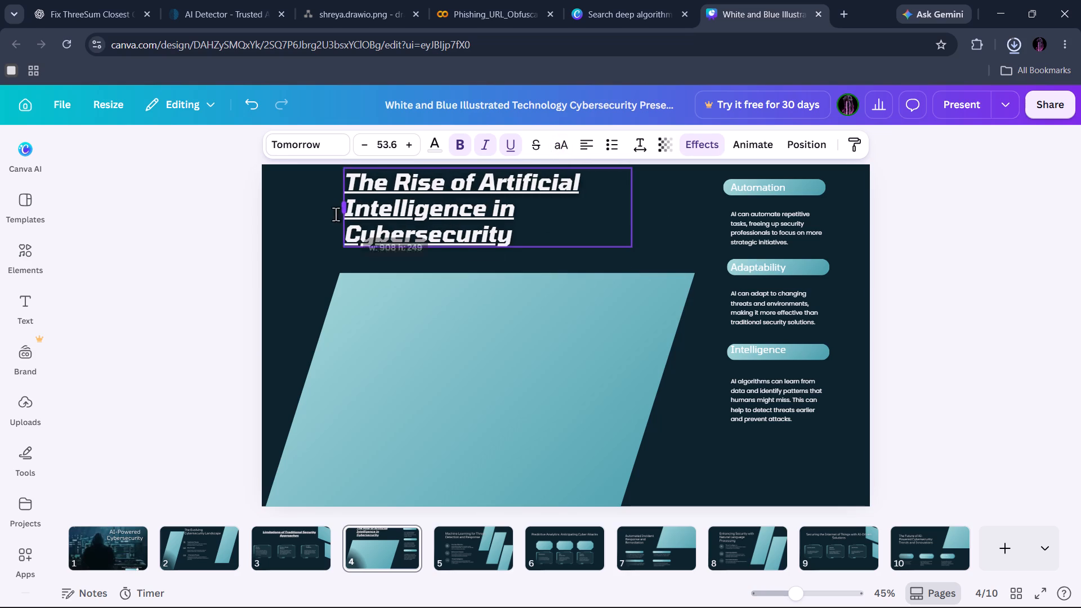
left_click_drag(336, 214, 291, 216)
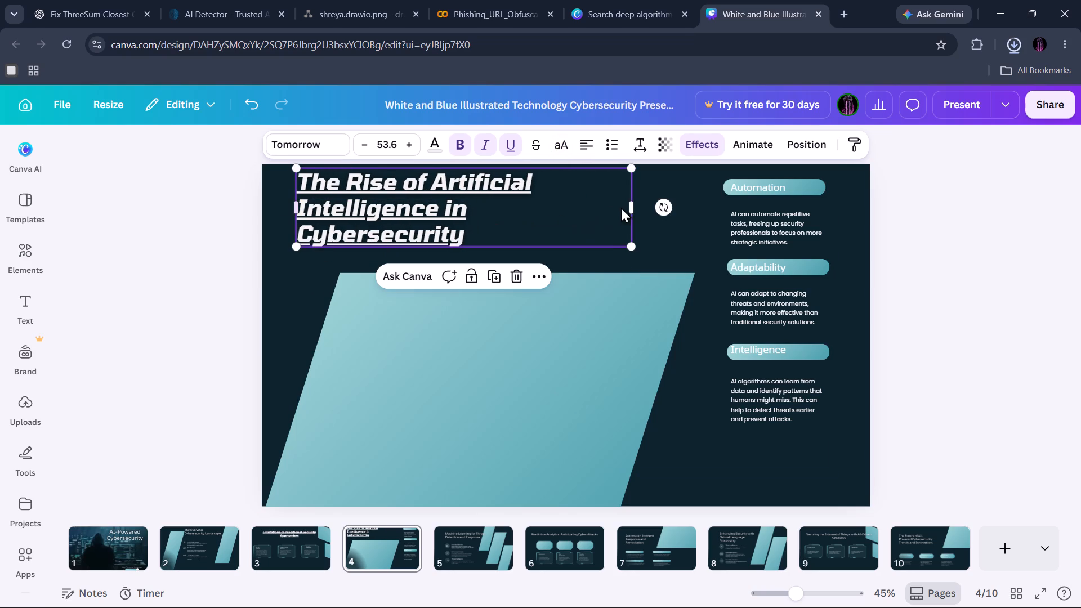
left_click_drag(633, 206, 689, 207)
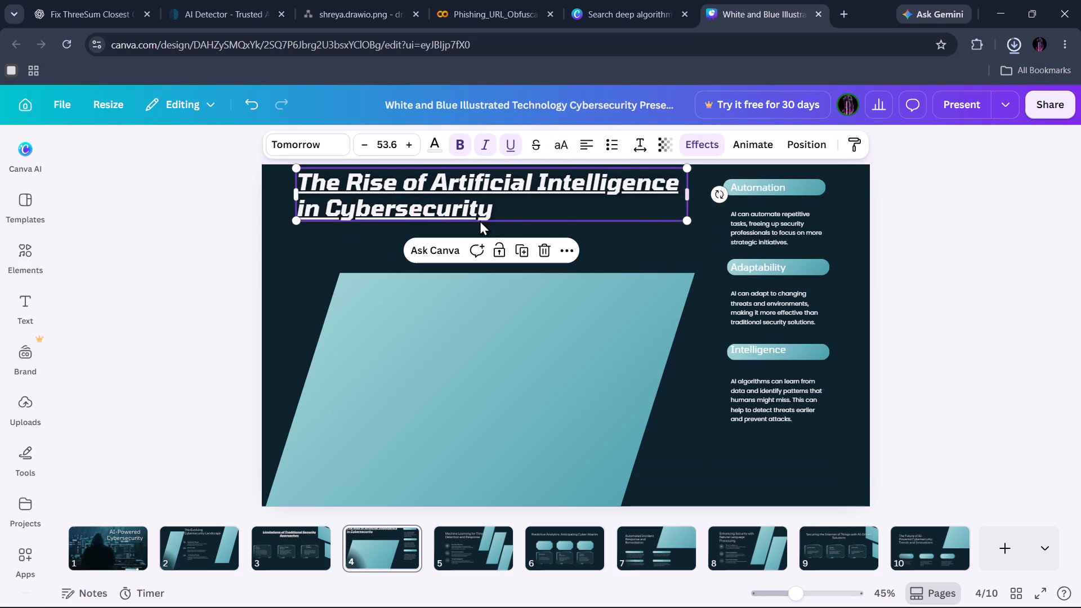
left_click(489, 221)
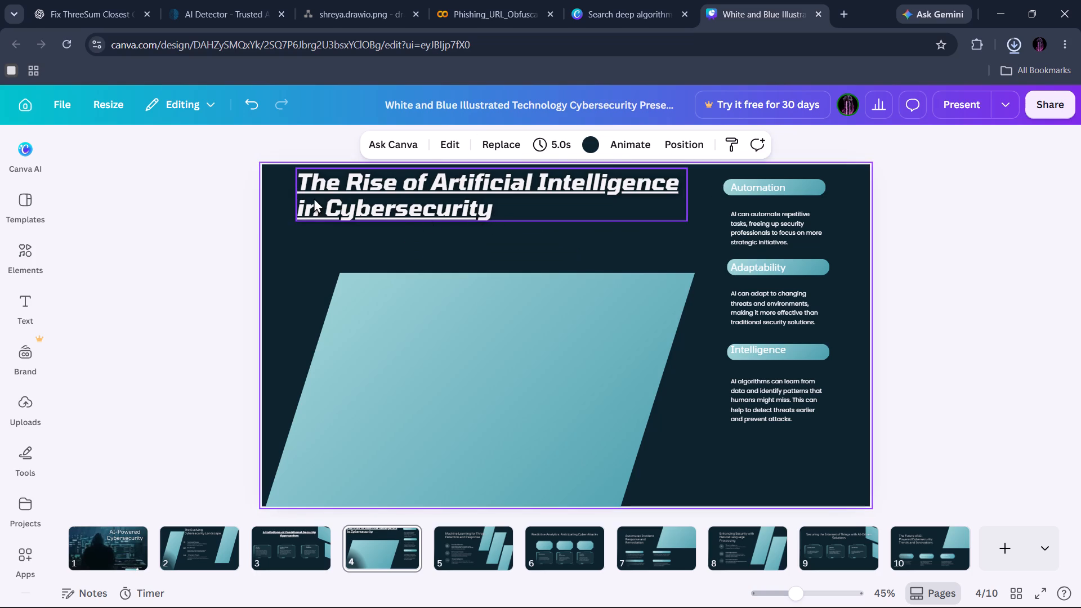
left_click(300, 187)
left_click_drag(295, 193, 293, 194)
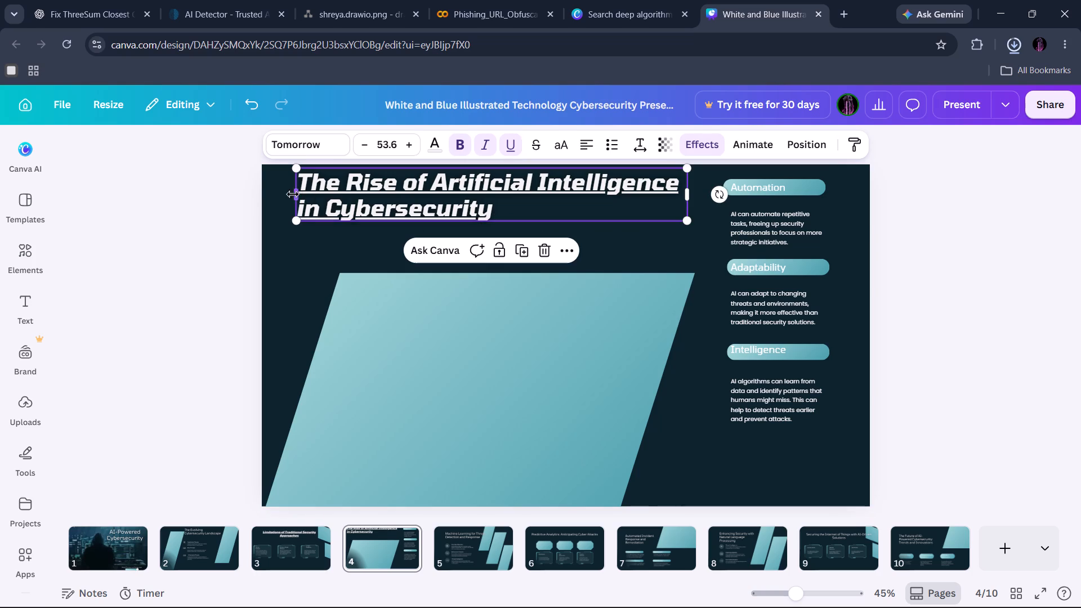
left_click_drag(293, 194, 261, 195)
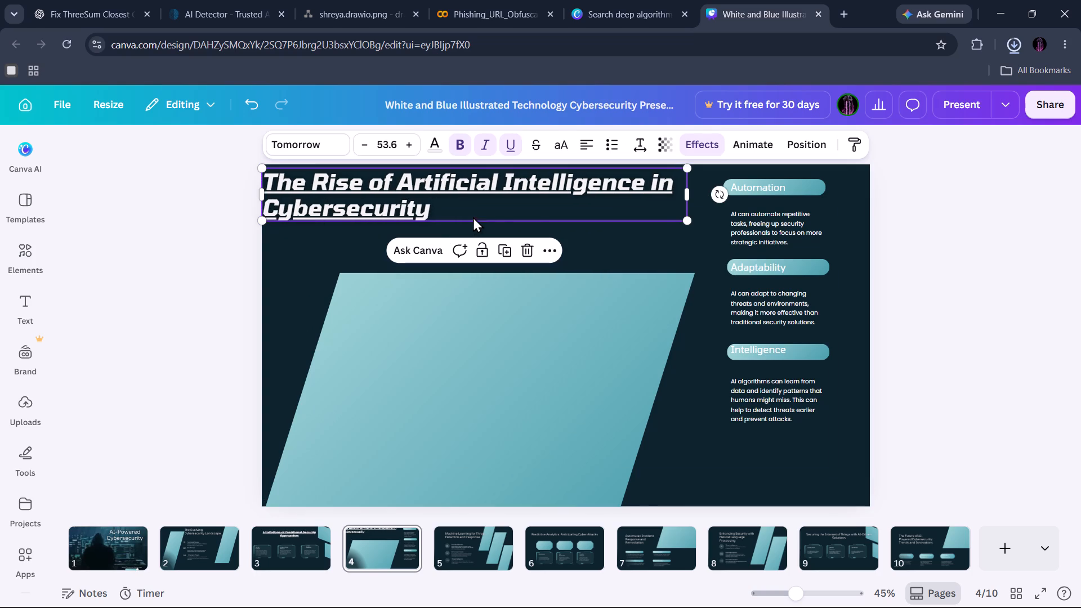
Apply the Bounce text animation to slide 4's title.
left_click(753, 141)
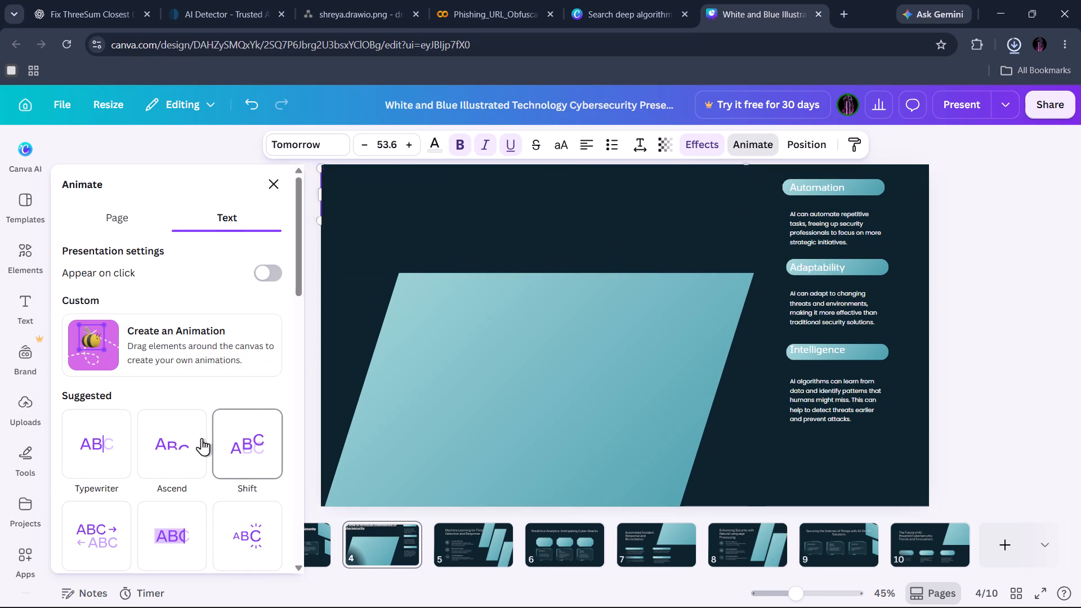
scroll(162, 499, "down", 3)
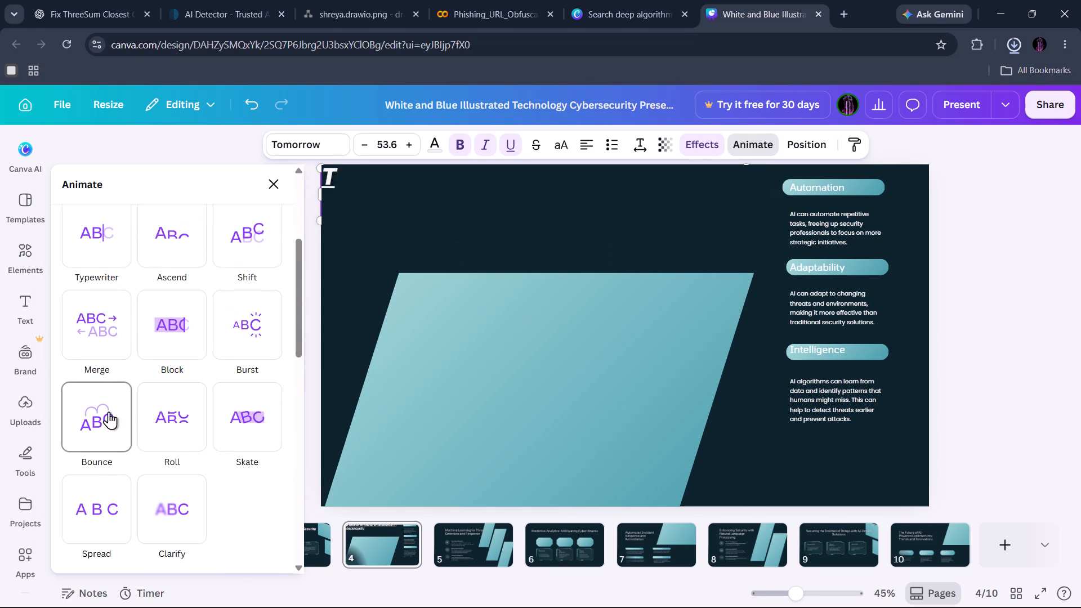
left_click(109, 412)
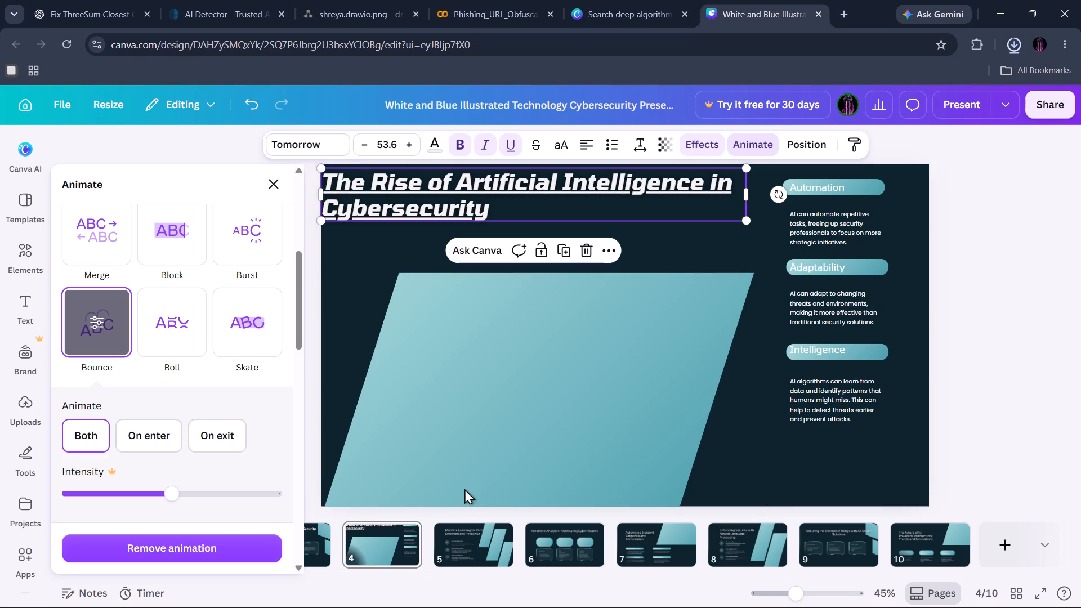
Check the progress of the DaVinci Resolve download.
left_click(1012, 44)
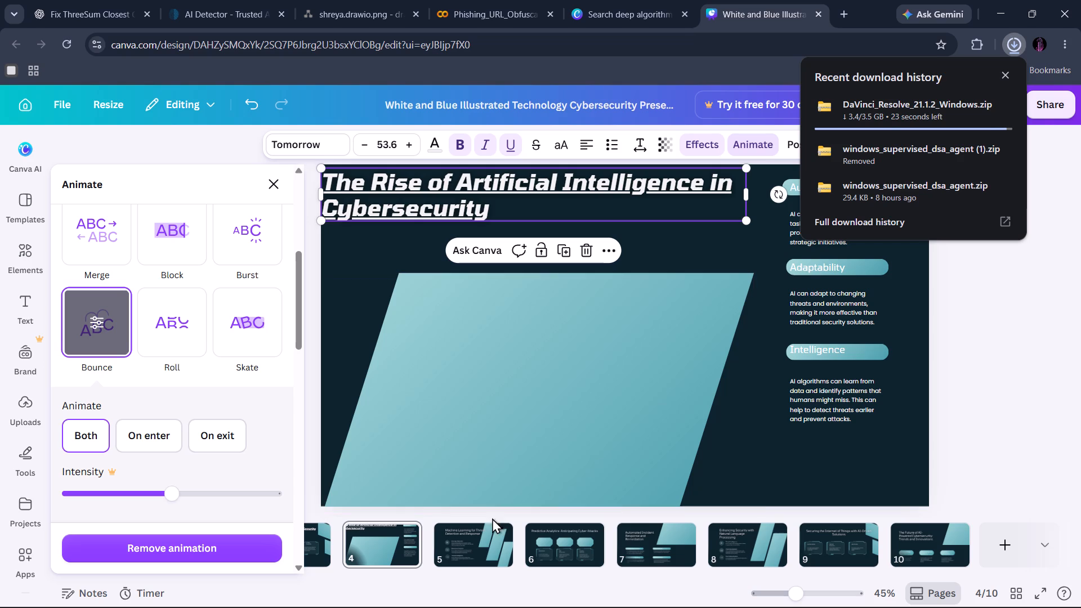
On slide 5, move the topmost parallelogram into the slide's upper-right corner and the lowest one beneath it at the bottom edge.
left_click(460, 546)
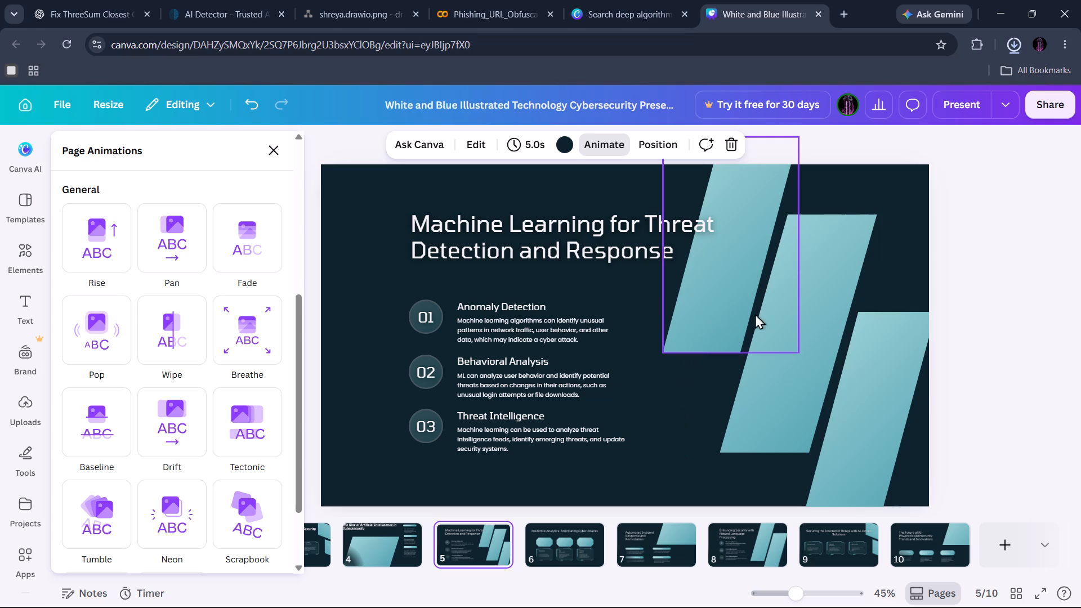
left_click_drag(794, 304, 826, 298)
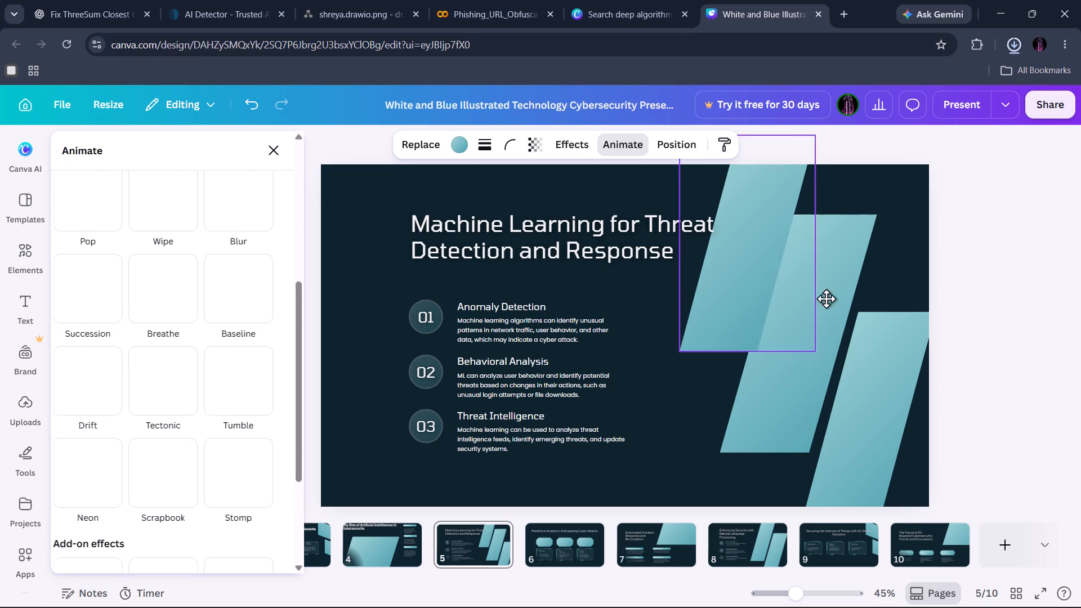
left_click_drag(826, 298, 928, 335)
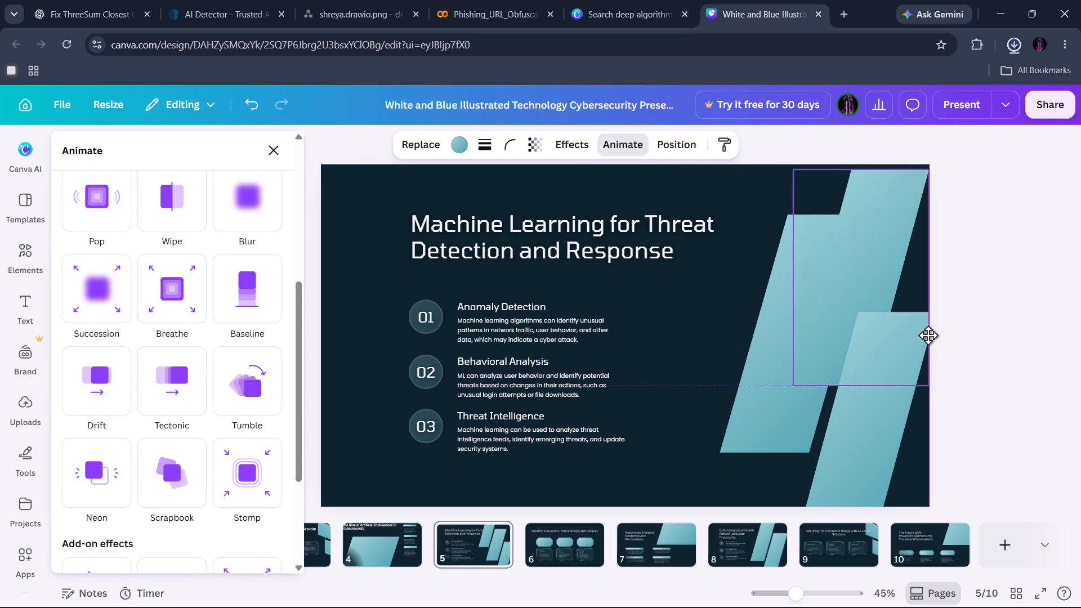
left_click_drag(928, 335, 926, 329)
left_click_drag(892, 395, 887, 403)
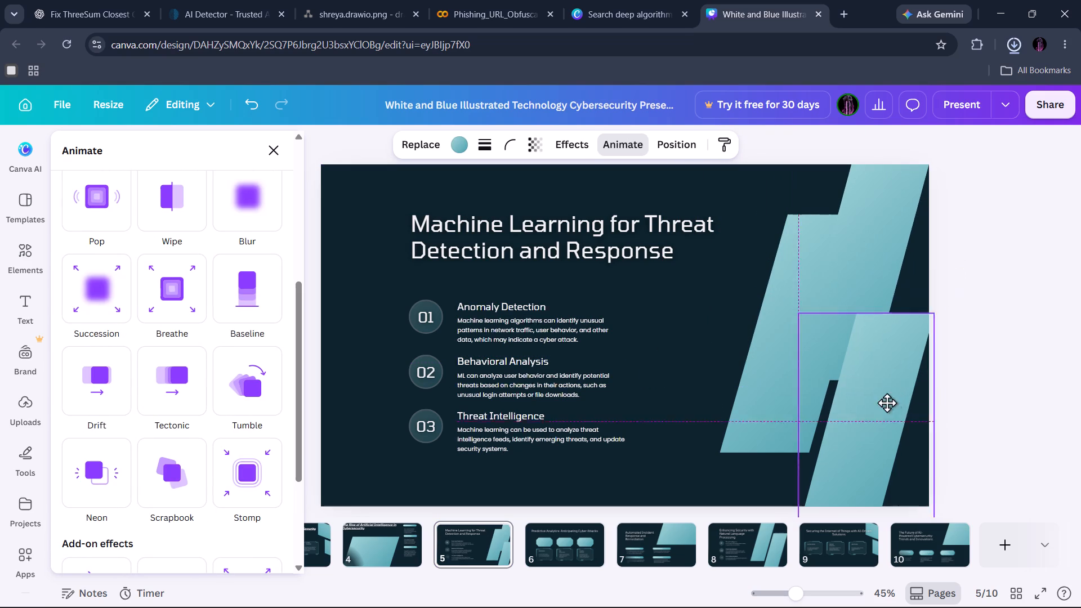
left_click_drag(887, 403, 828, 461)
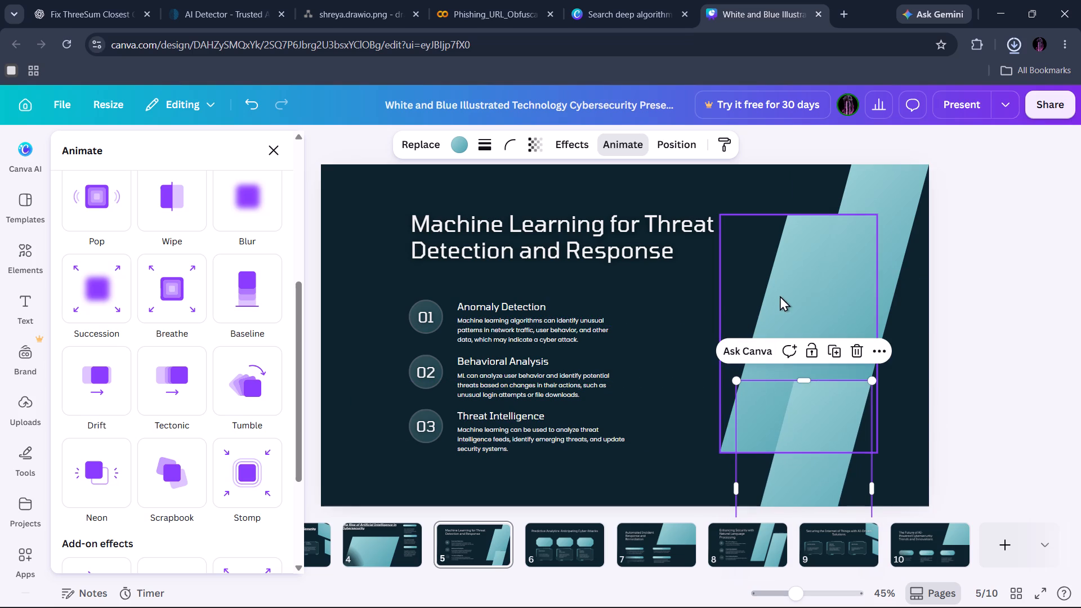
Move slide 5's middle parallelogram over the upper-right one, aligning their slanted left edges into a continuous diagonal band.
left_click_drag(780, 296, 826, 328)
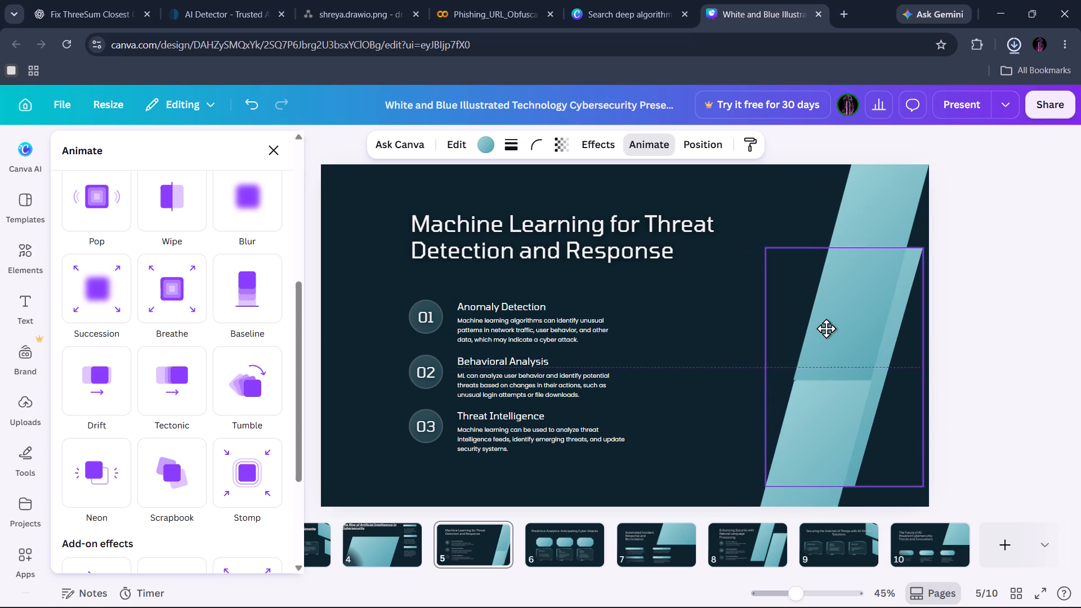
left_click_drag(826, 328, 839, 255)
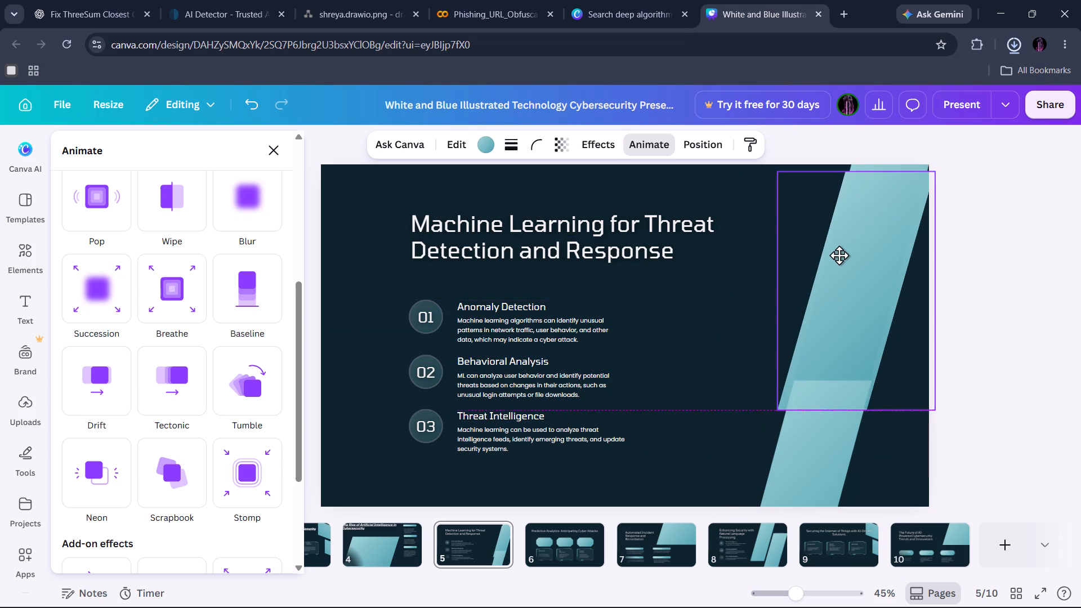
left_click_drag(839, 255, 848, 235)
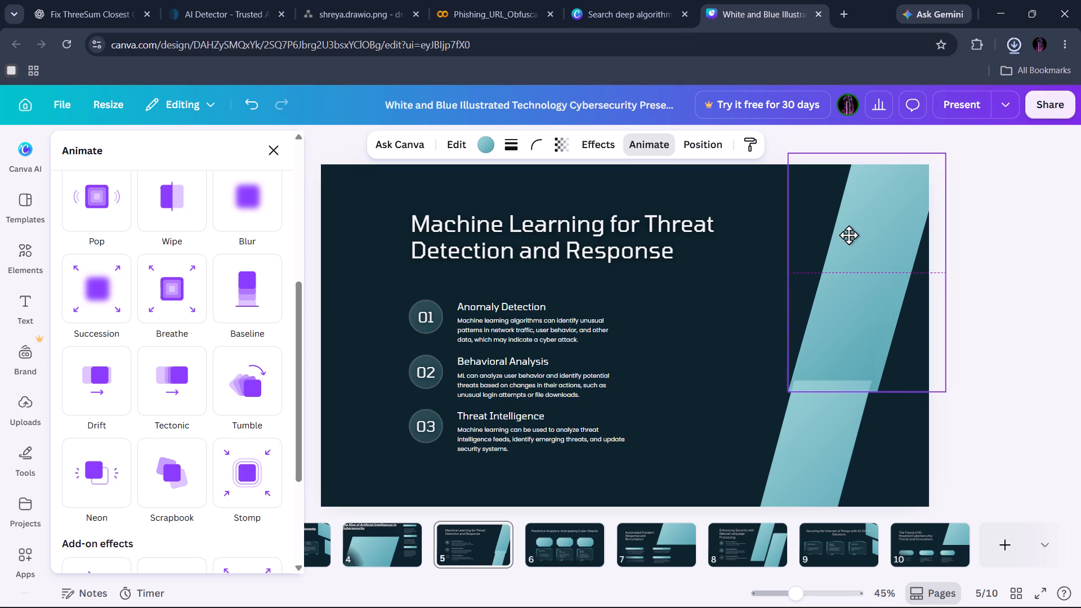
left_click_drag(848, 235, 851, 235)
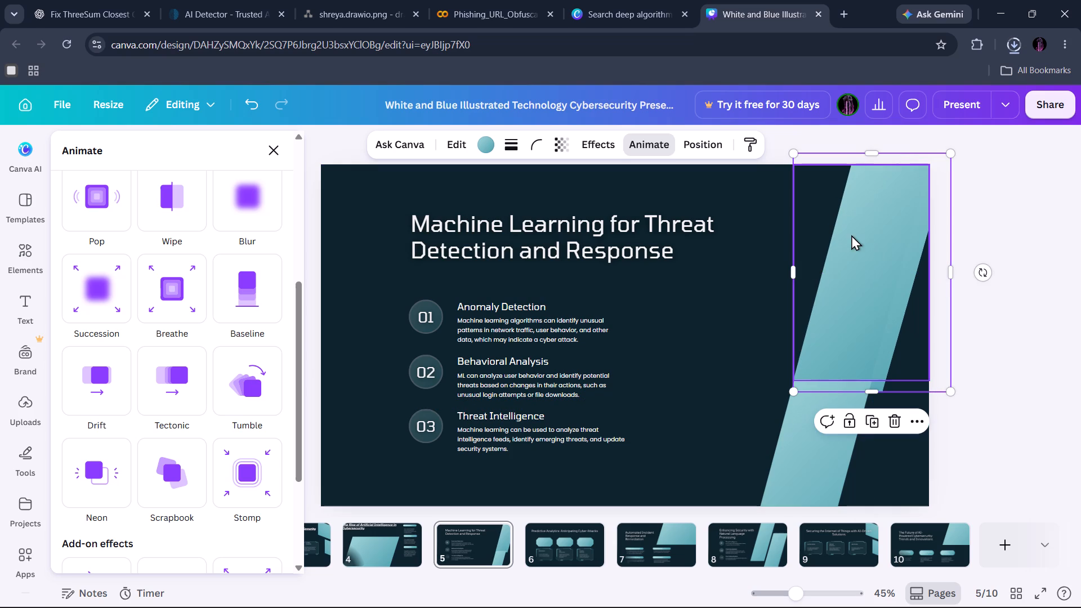
Widen the bottom parallelogram to about 471 and enlarge it slightly to match the width of the band above.
left_click(830, 477)
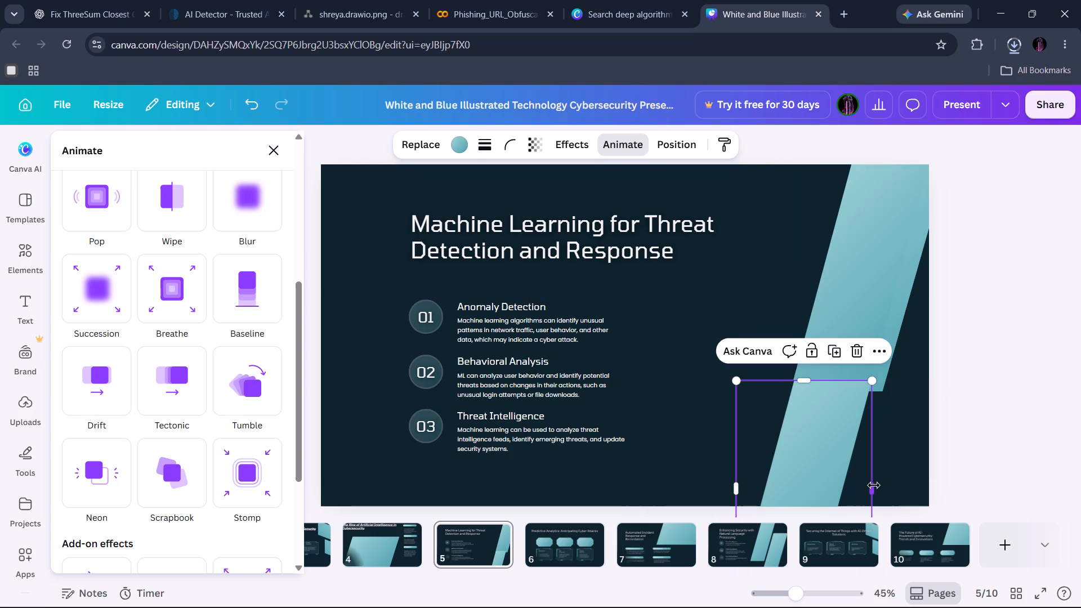
left_click_drag(874, 485, 890, 489)
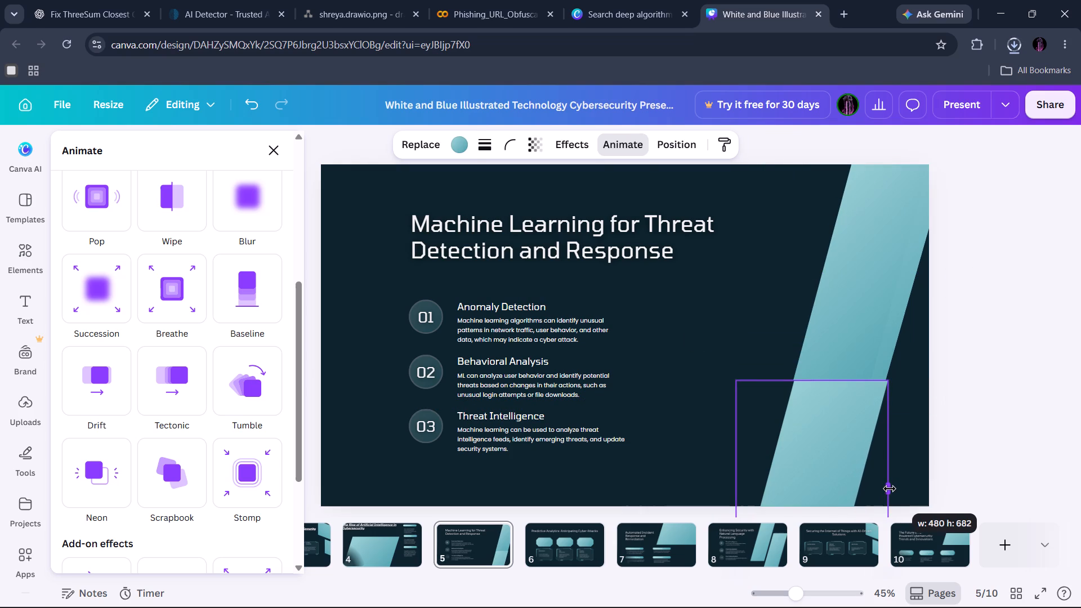
left_click_drag(890, 489, 887, 489)
left_click(909, 409)
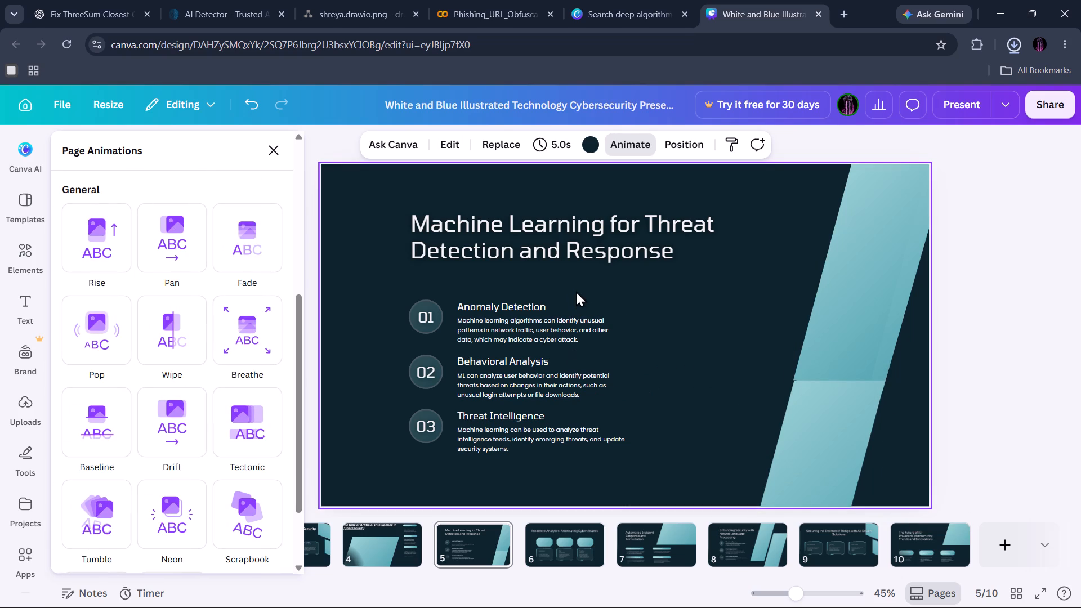
left_click(839, 428)
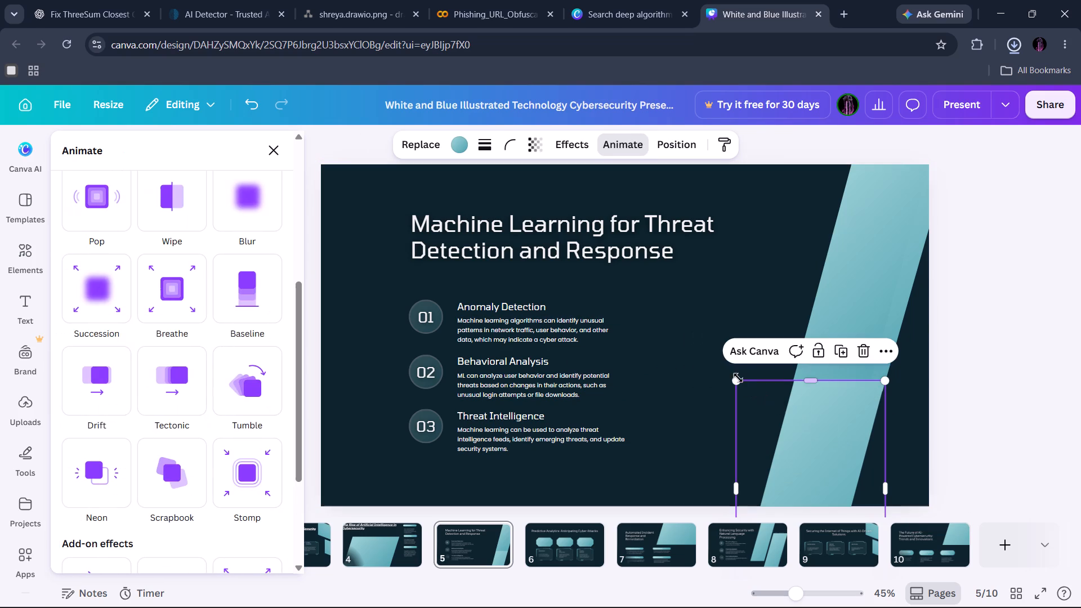
left_click_drag(738, 384, 737, 379)
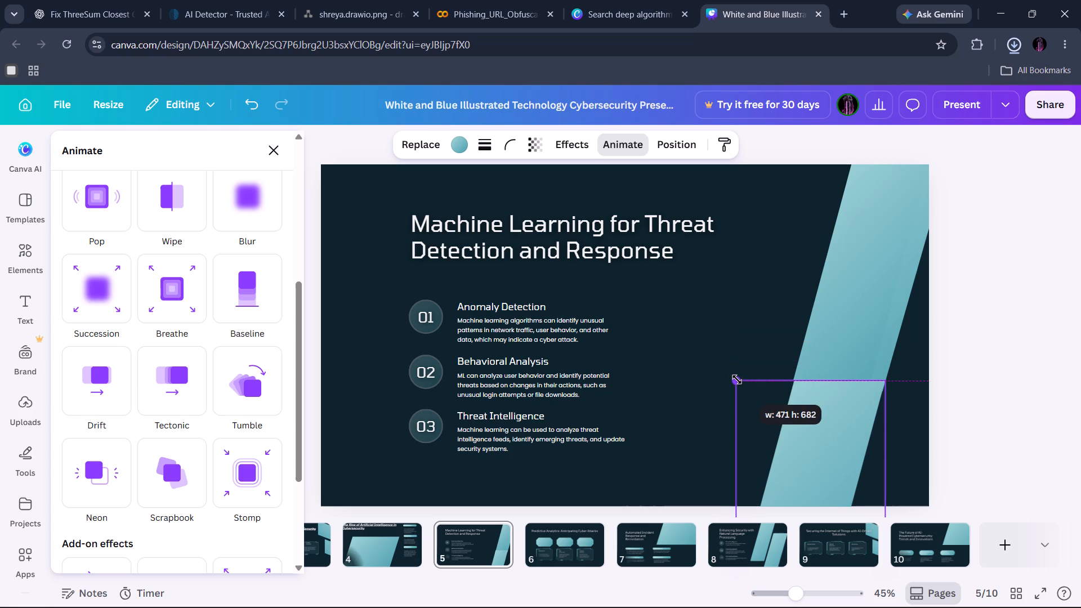
left_click_drag(737, 379, 737, 379)
left_click(770, 270)
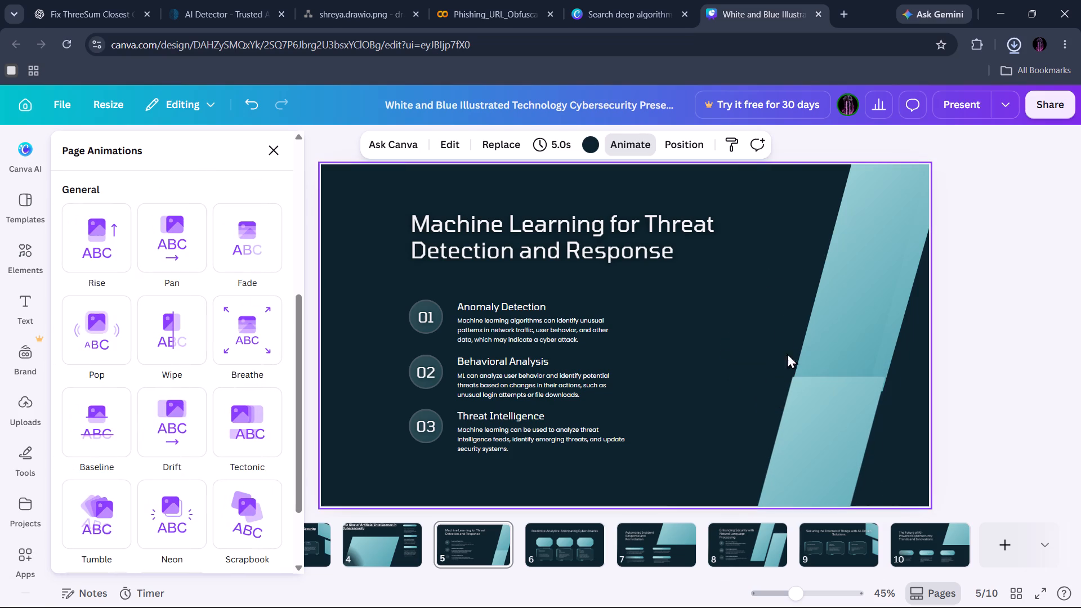
Pull slide 5's overlapping parallelograms apart and delete the smaller upper one.
left_click_drag(849, 416, 862, 453)
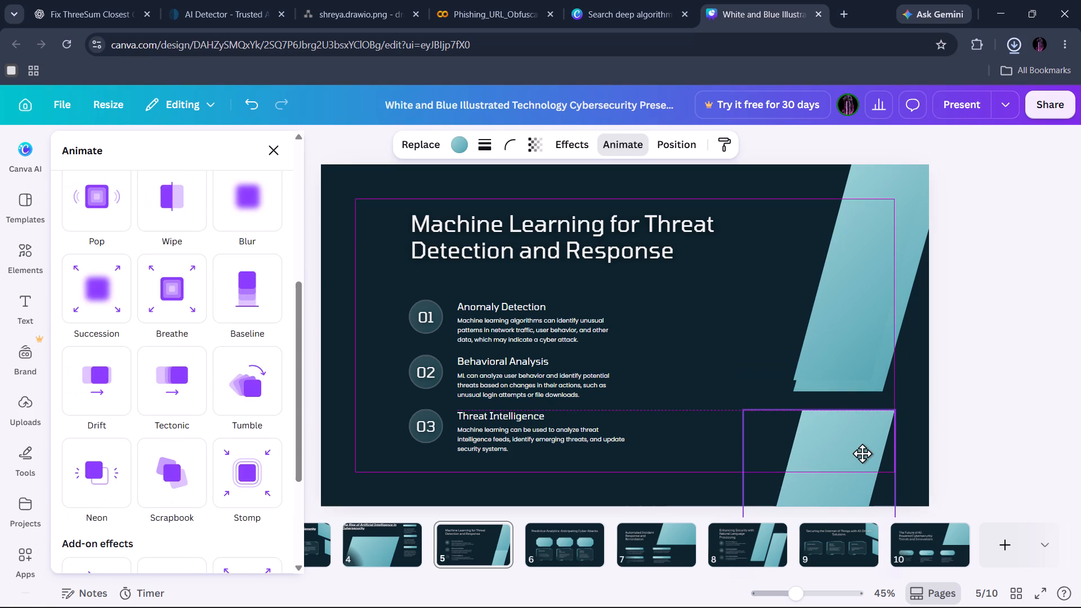
left_click_drag(862, 453, 862, 455)
left_click_drag(842, 340, 843, 342)
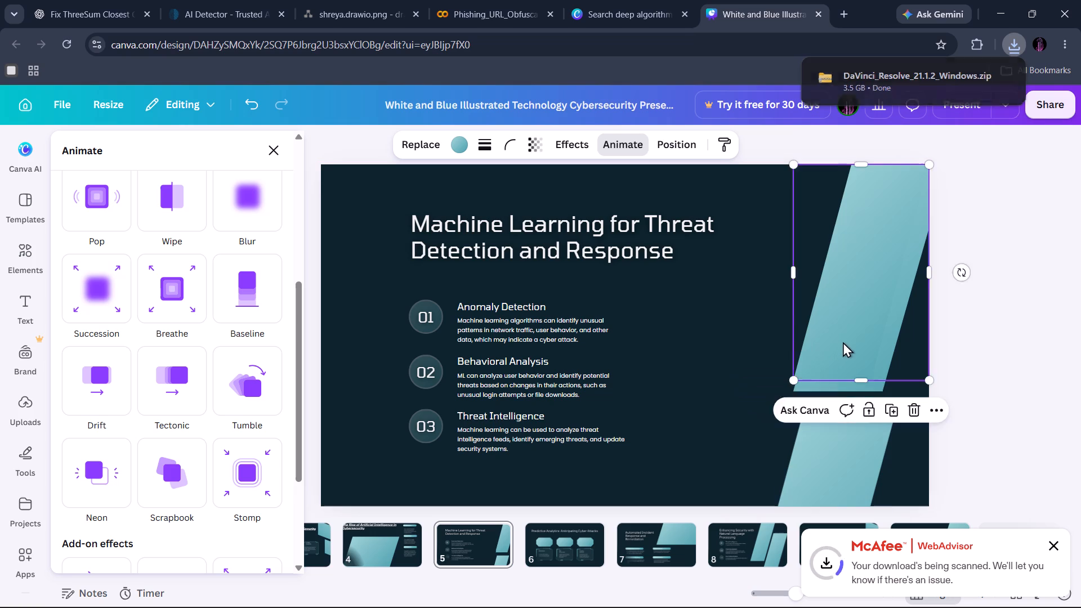
left_click_drag(843, 342, 806, 360)
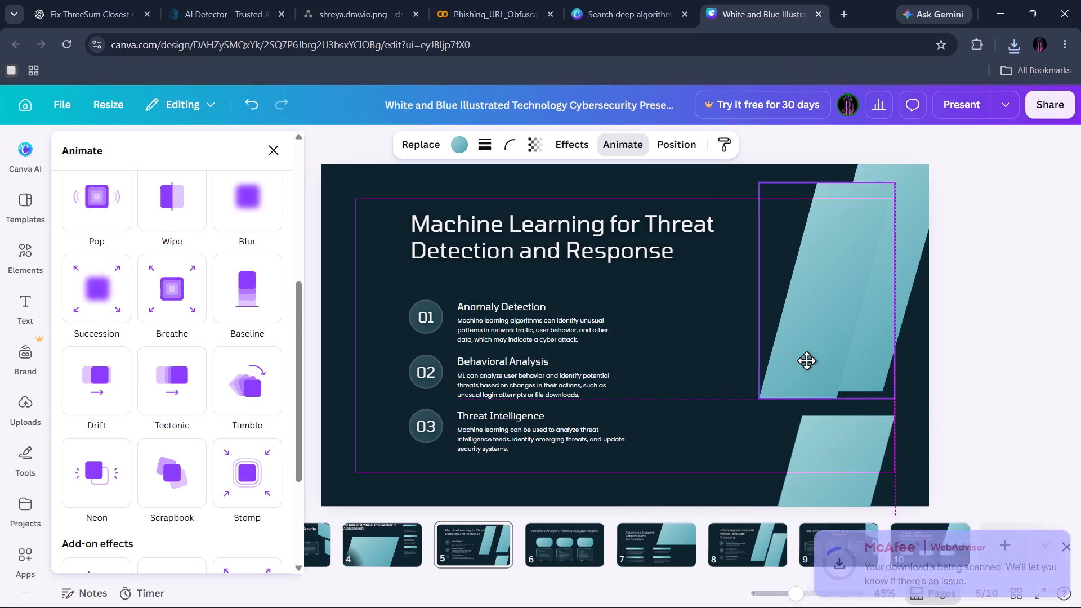
left_click_drag(806, 360, 807, 360)
right_click(807, 360)
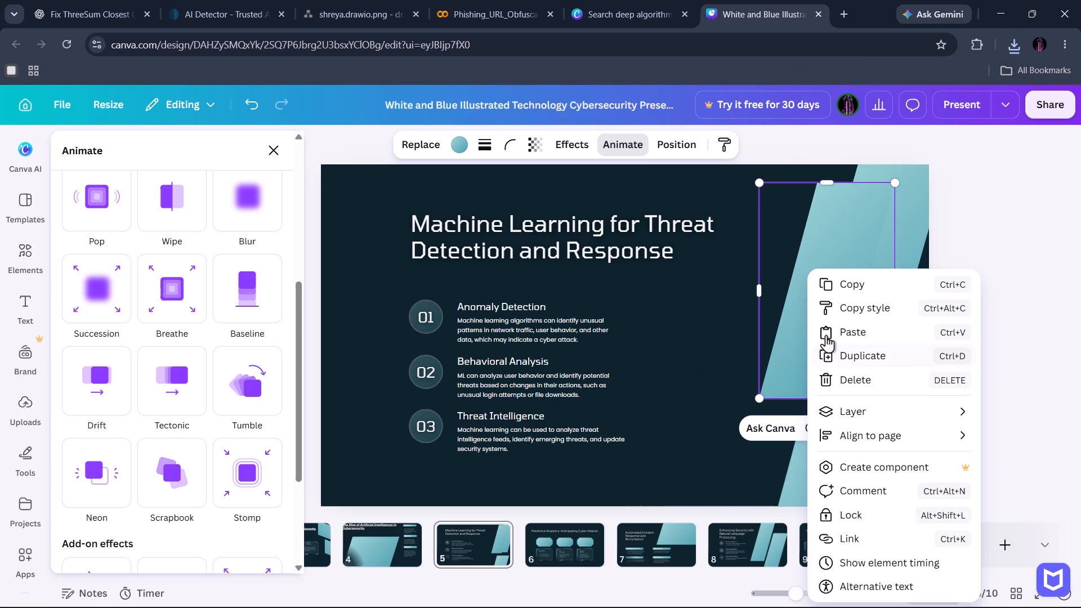
left_click(870, 382)
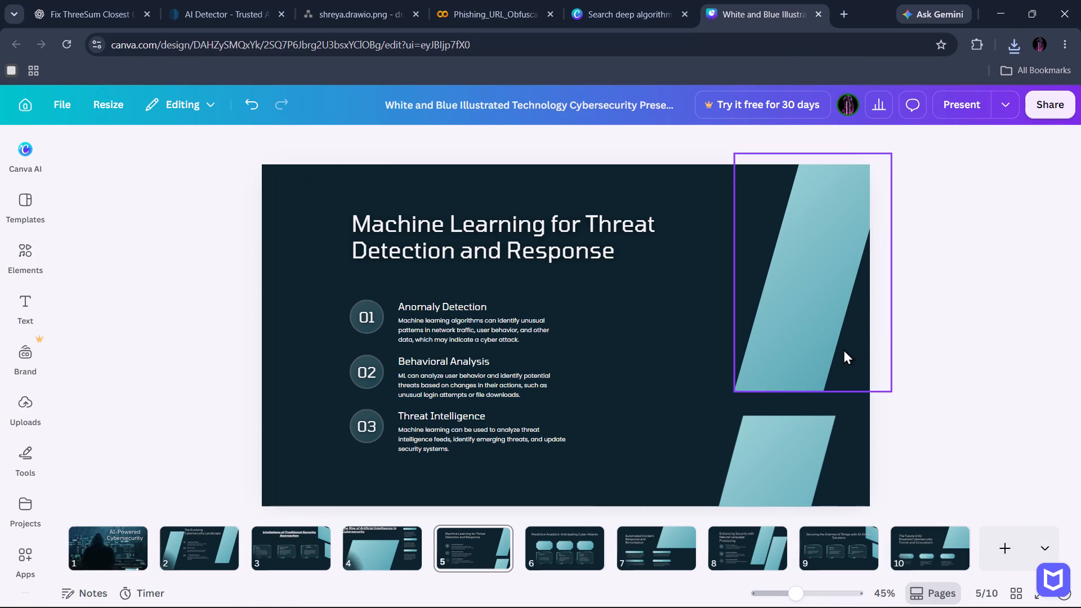
Fit slide 5's bottom parallelogram directly beneath the upper one, shrinking it slightly so their slanted edges form one continuous diagonal band.
left_click_drag(792, 439, 784, 412)
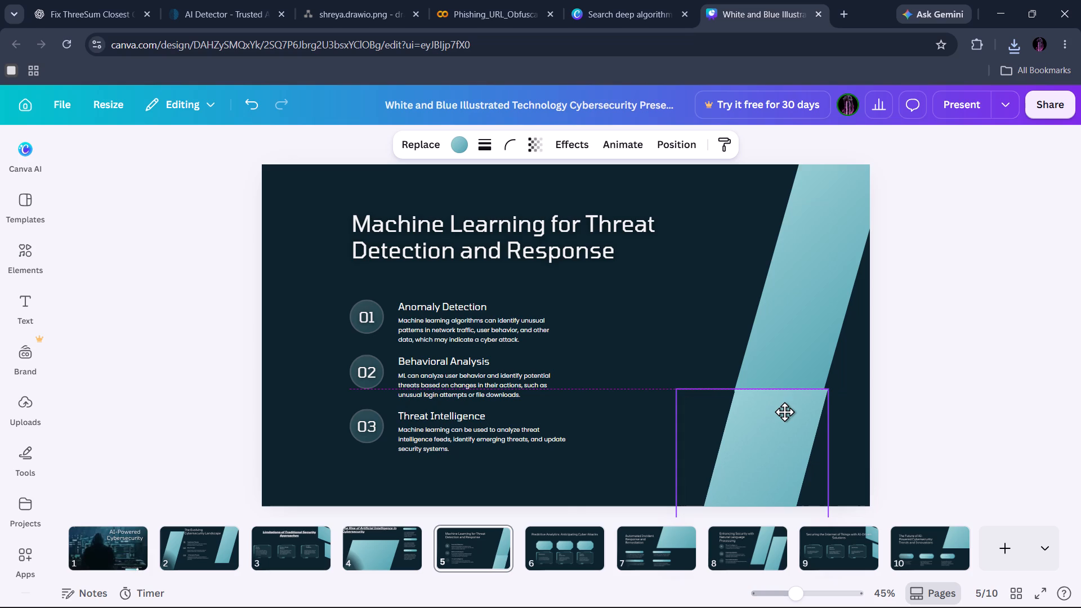
left_click_drag(784, 412, 779, 417)
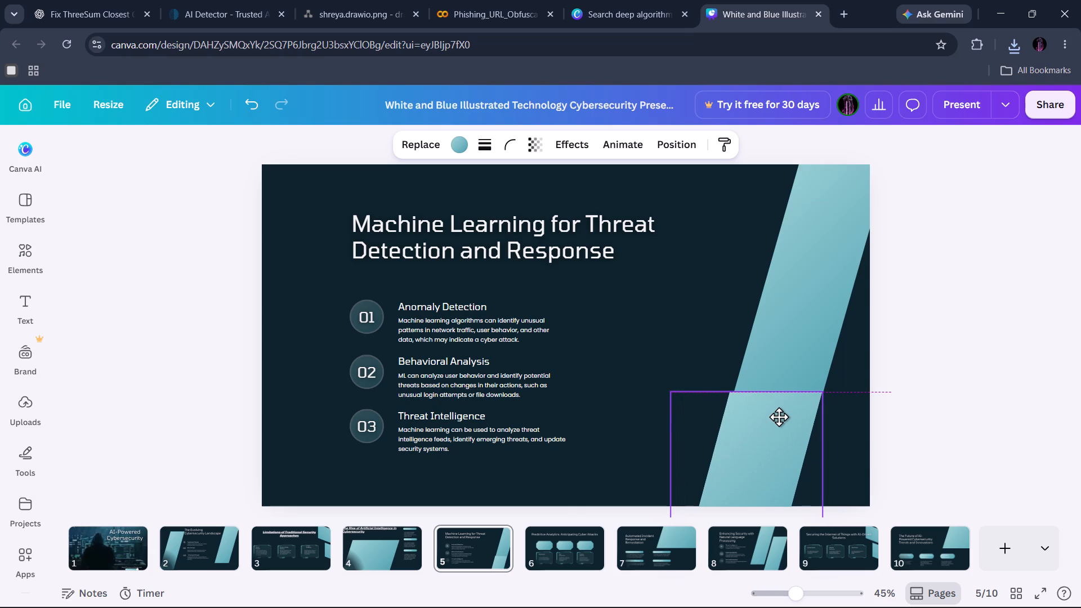
left_click_drag(779, 417, 780, 417)
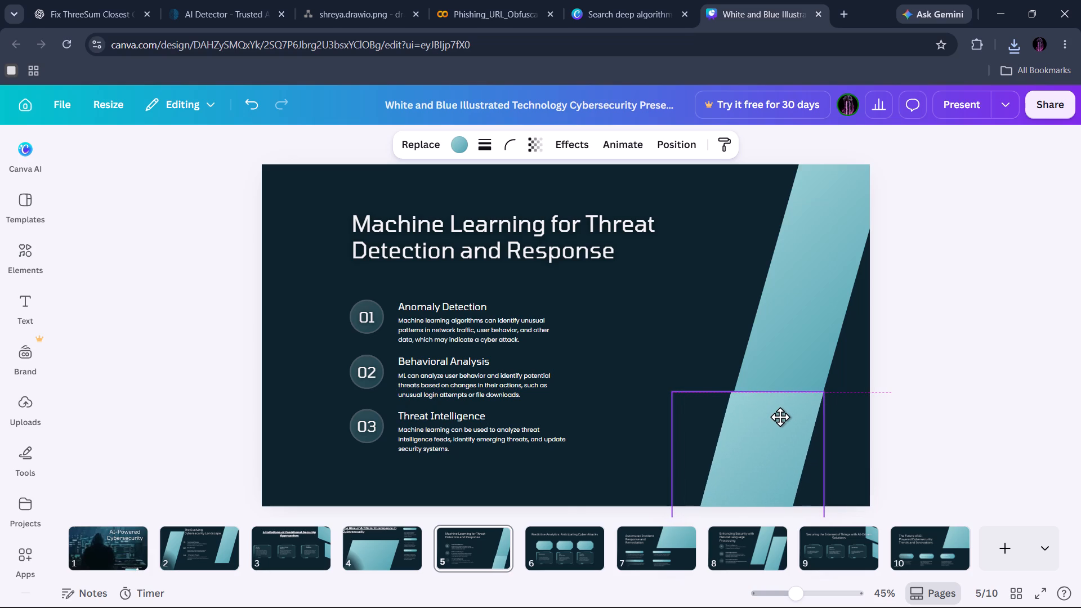
left_click_drag(780, 417, 784, 417)
left_click_drag(830, 388, 830, 390)
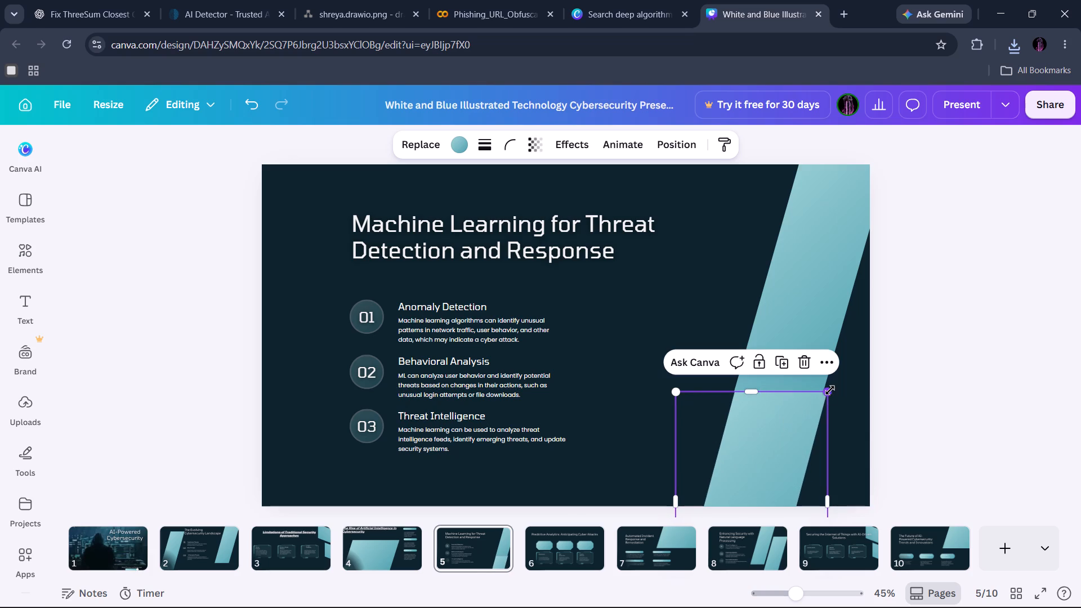
left_click_drag(830, 390, 821, 388)
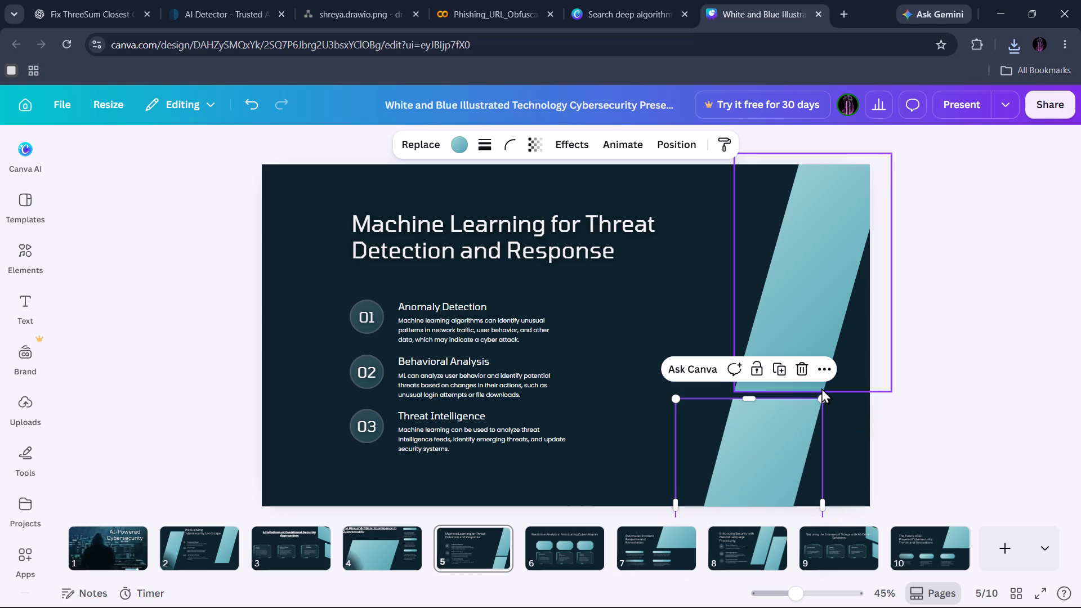
left_click(776, 442)
left_click_drag(775, 443, 778, 435)
left_click(856, 382)
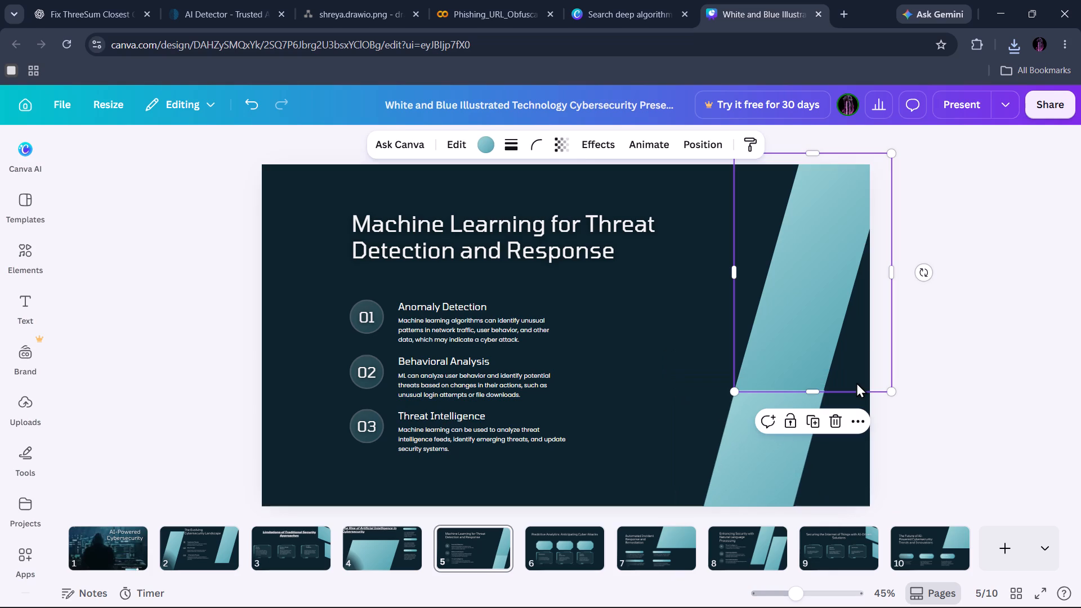
left_click(660, 352)
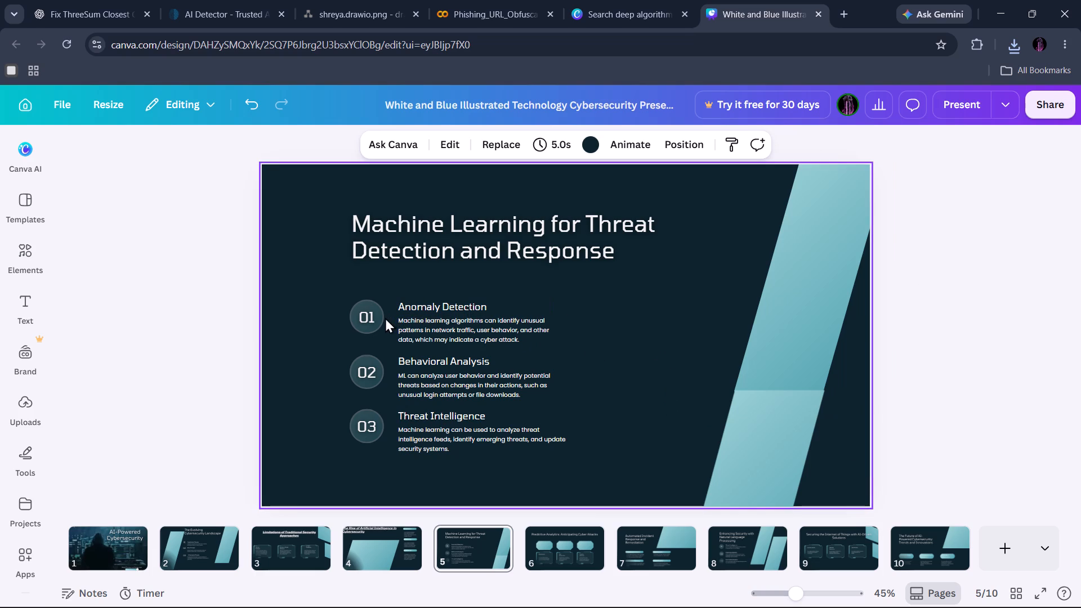
Move slide 5's title "Machine Learning for Threat Detection and Response" into the slide's upper-left corner.
left_click(465, 239)
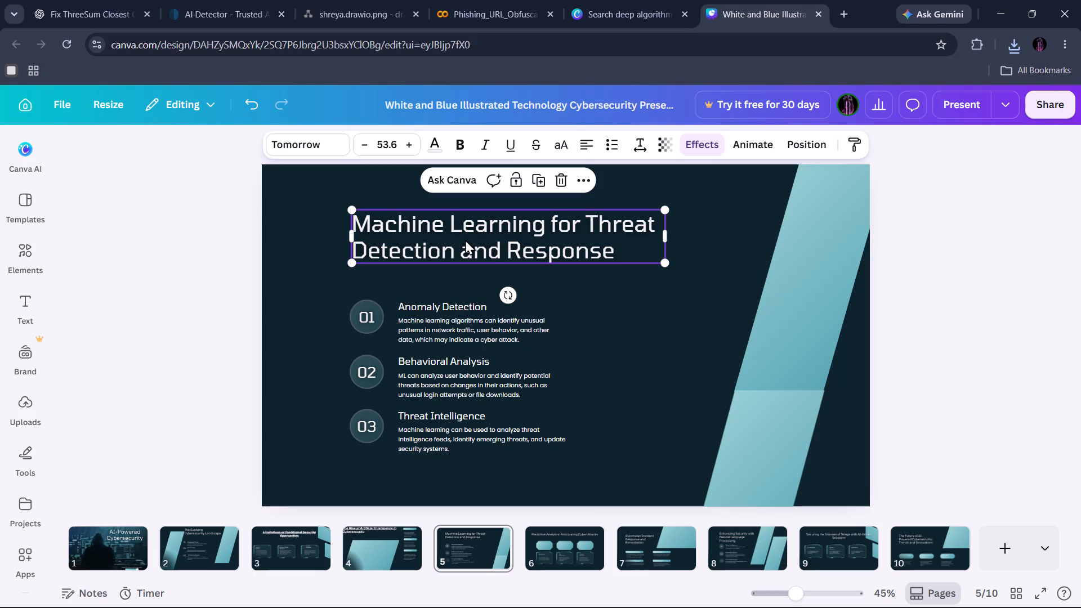
left_click_drag(465, 239, 395, 201)
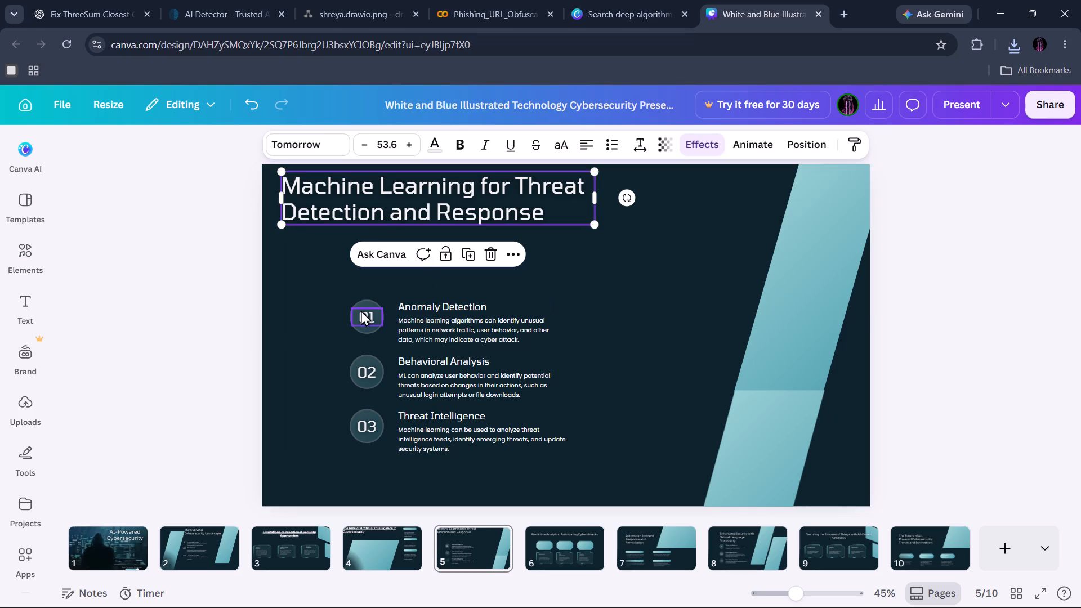
Move the 01 circle and number below the title's left end, with the Anomaly Detection heading beside them and its description beneath the heading.
left_click_drag(367, 327, 338, 305)
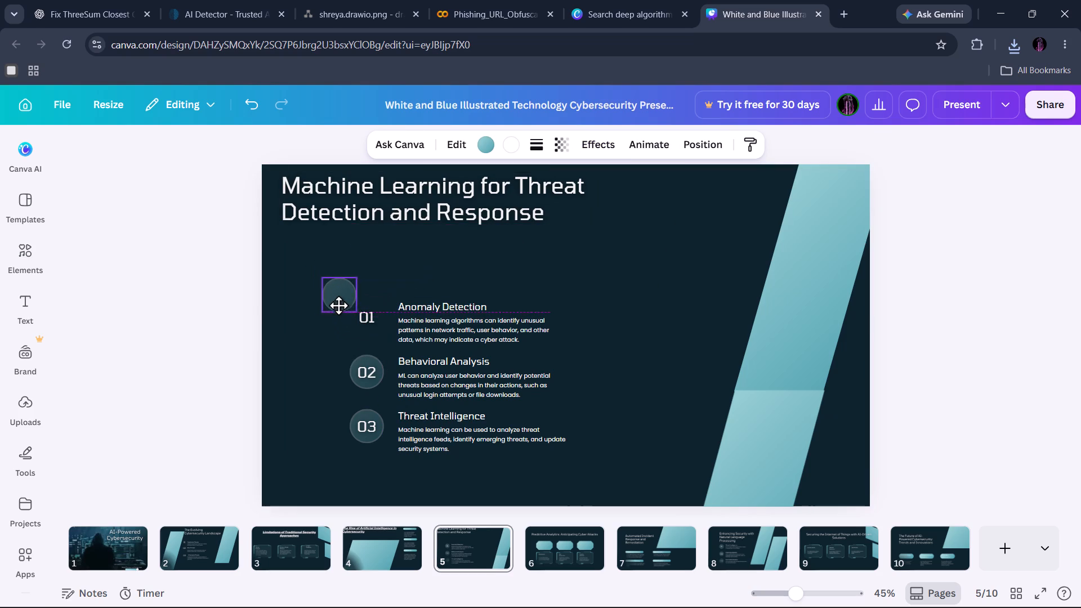
left_click_drag(338, 305, 315, 280)
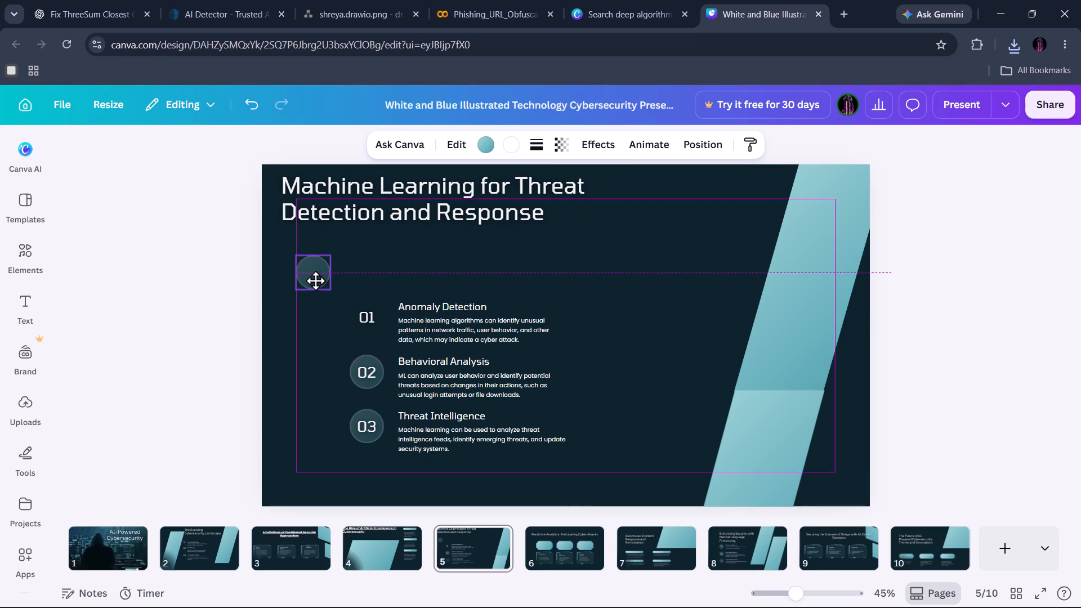
left_click_drag(315, 280, 311, 262)
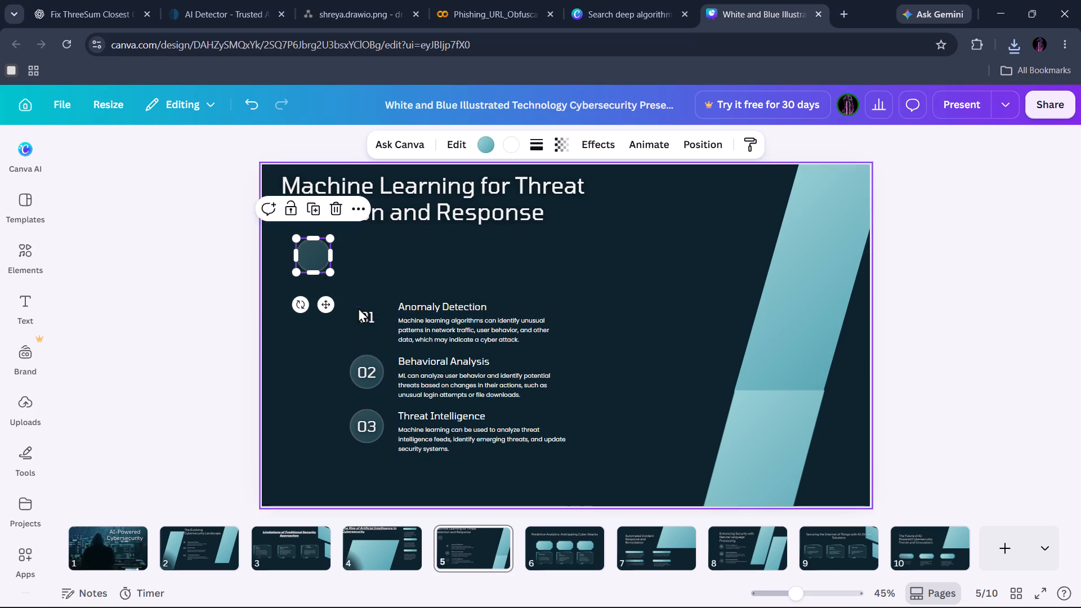
left_click_drag(368, 316, 316, 251)
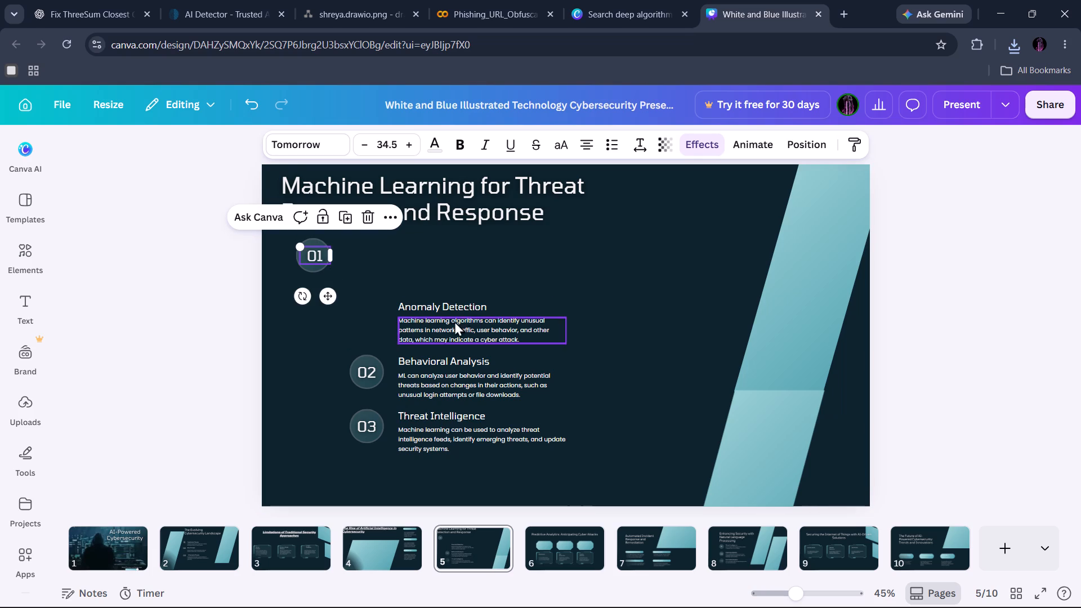
left_click_drag(459, 298, 445, 256)
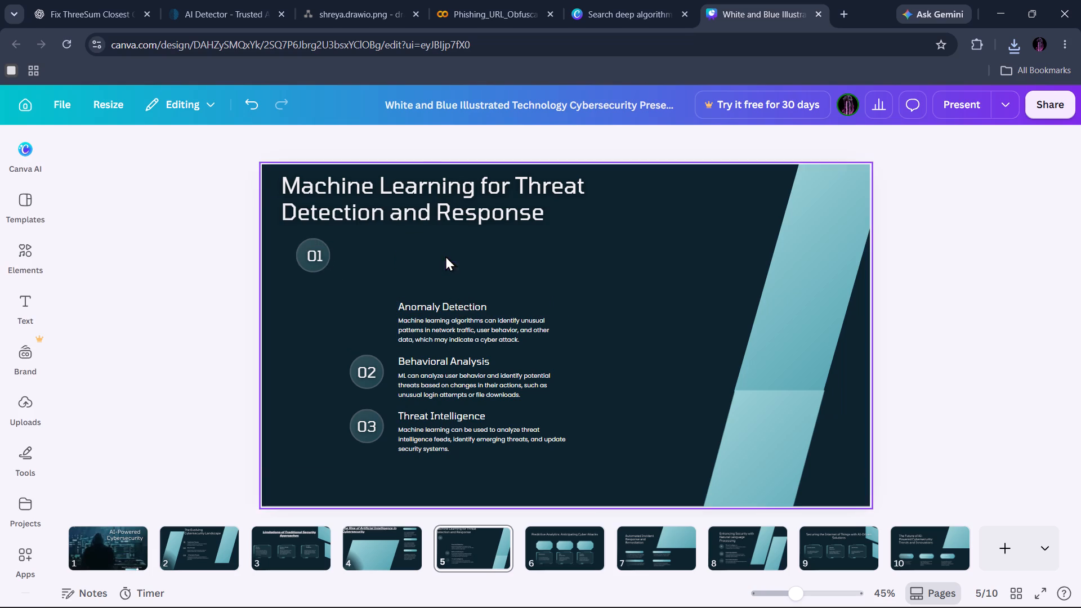
left_click_drag(451, 302, 419, 249)
left_click_drag(463, 328, 441, 310)
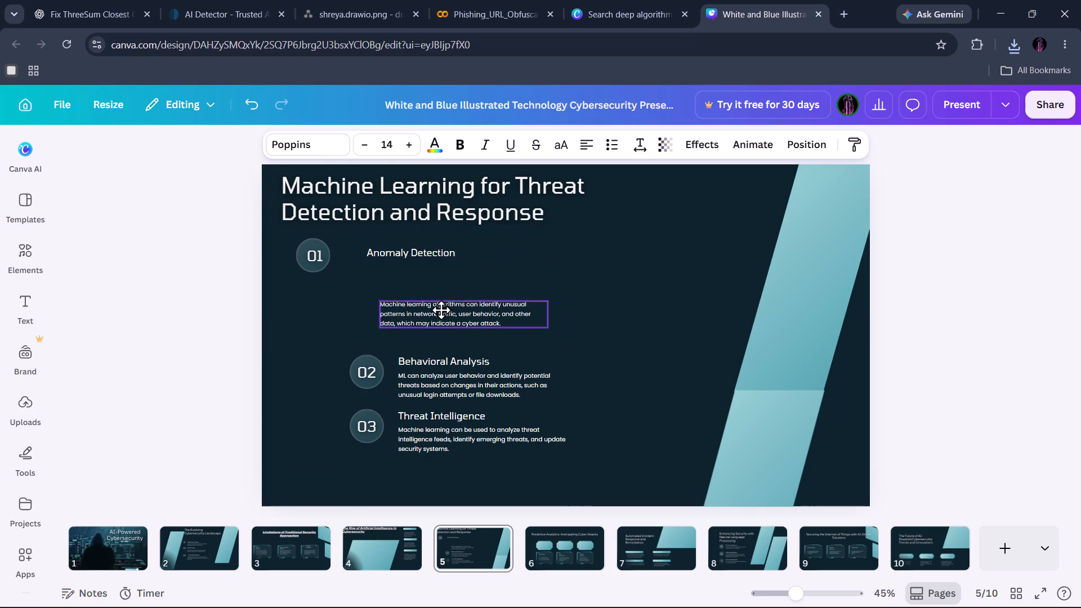
left_click_drag(441, 310, 421, 288)
Move the Behavioral Analysis heading and description up under the first item, and place the 02 circle and number to the right of that text.
left_click_drag(363, 360, 364, 360)
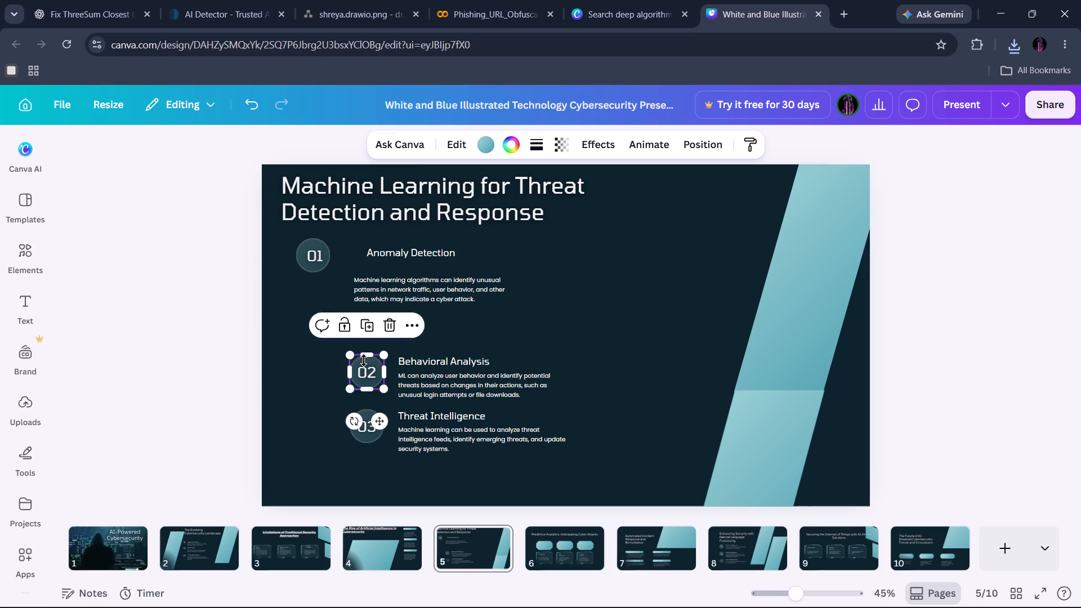
left_click_drag(364, 360, 648, 332)
left_click_drag(369, 369, 651, 357)
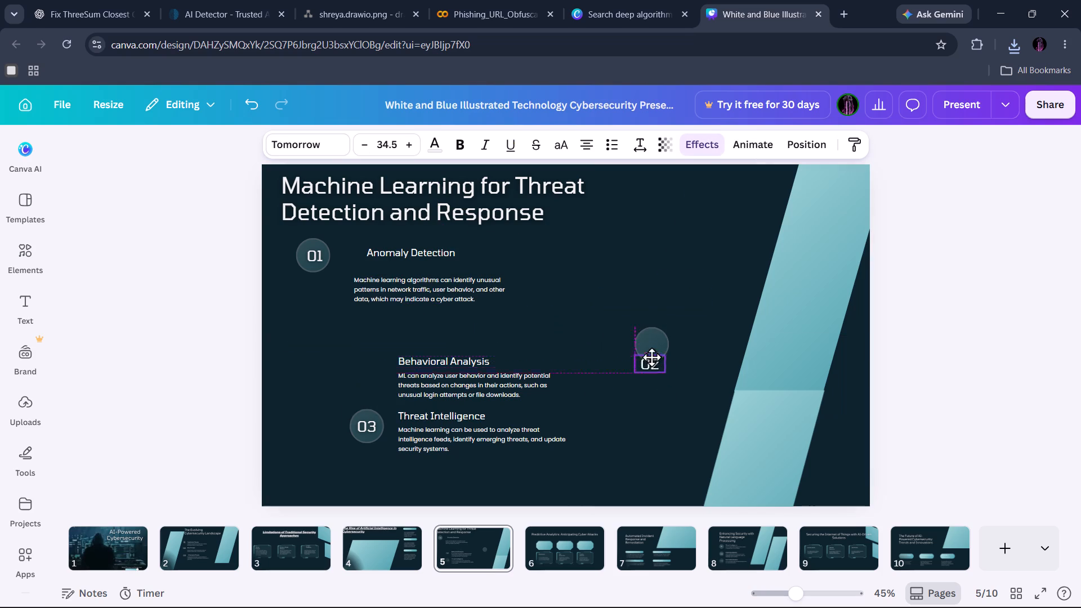
left_click_drag(651, 357, 655, 339)
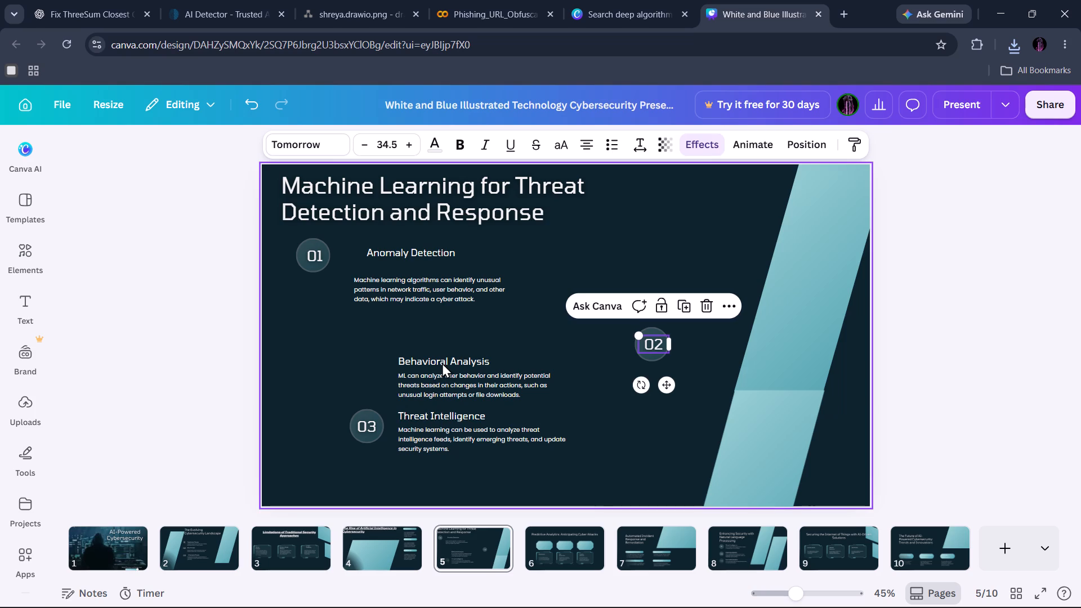
left_click_drag(443, 361, 414, 328)
left_click_drag(463, 386, 435, 354)
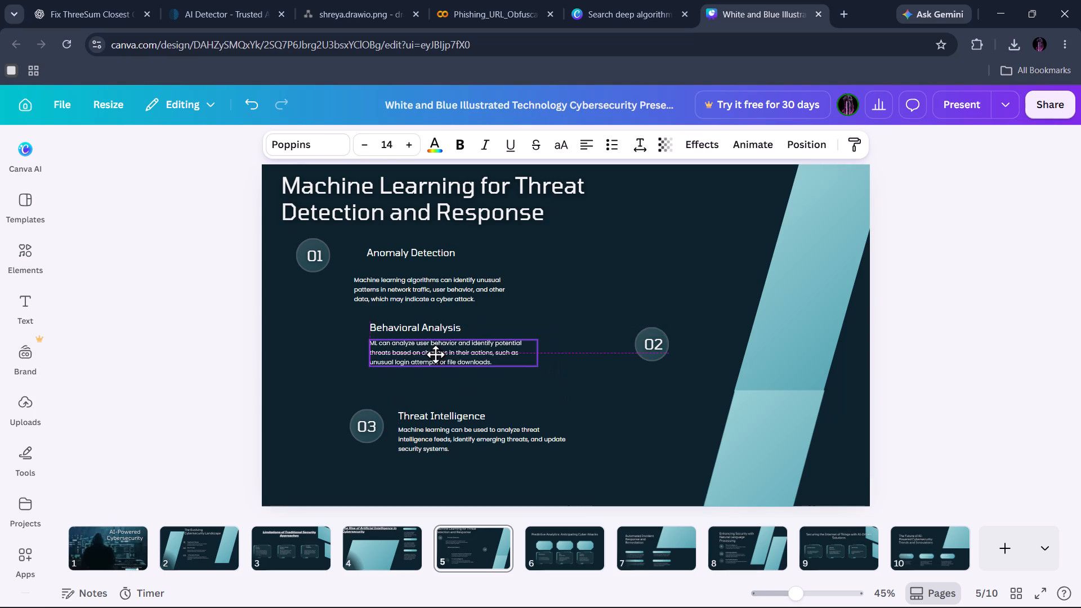
left_click_drag(435, 354, 423, 354)
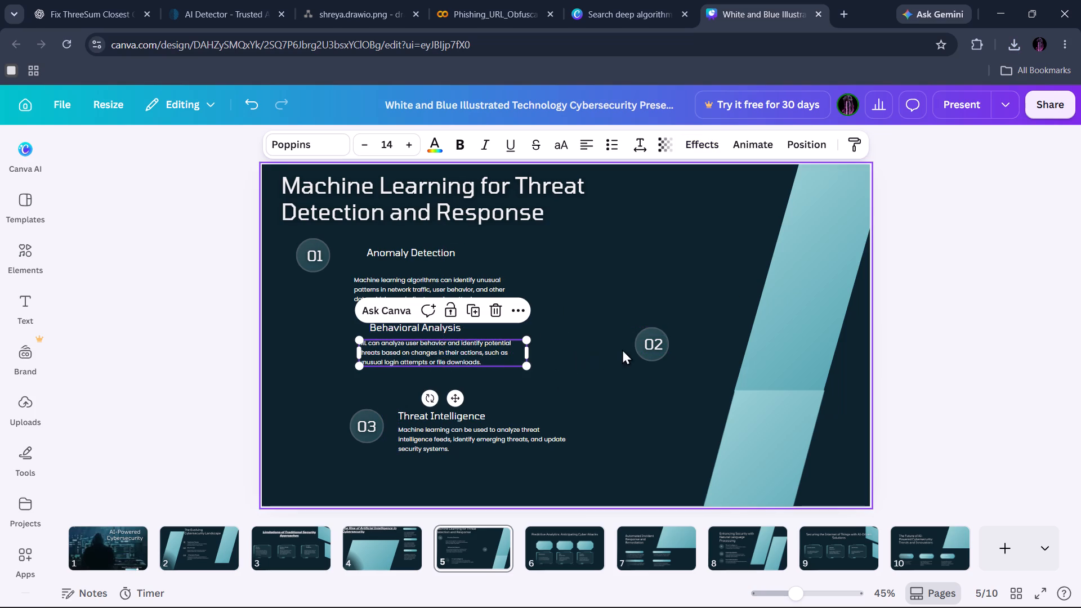
left_click_drag(640, 346, 582, 347)
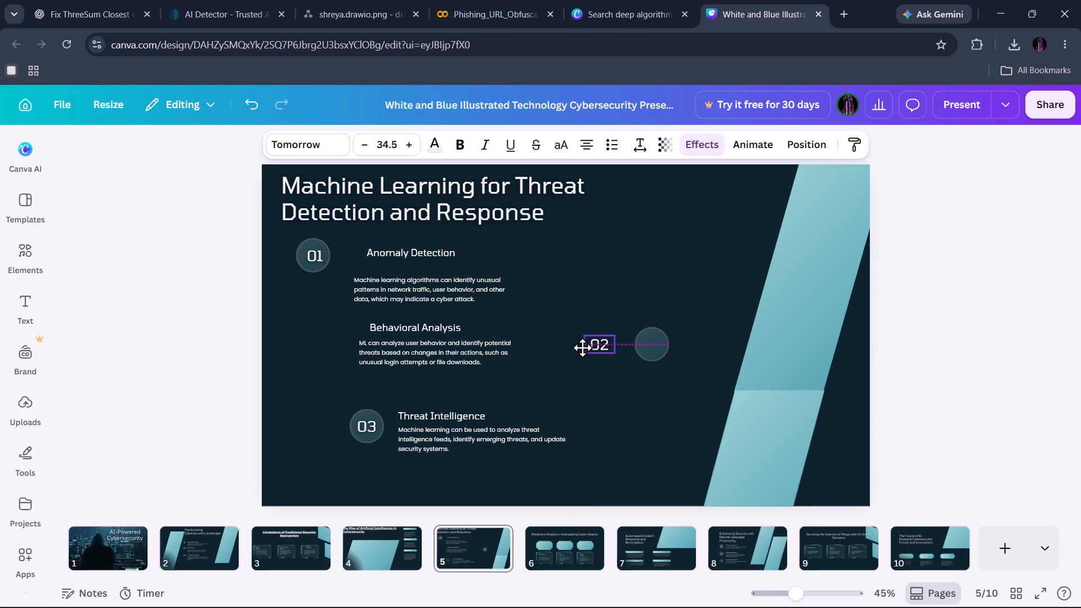
left_click_drag(582, 347, 572, 346)
left_click_drag(647, 345, 582, 345)
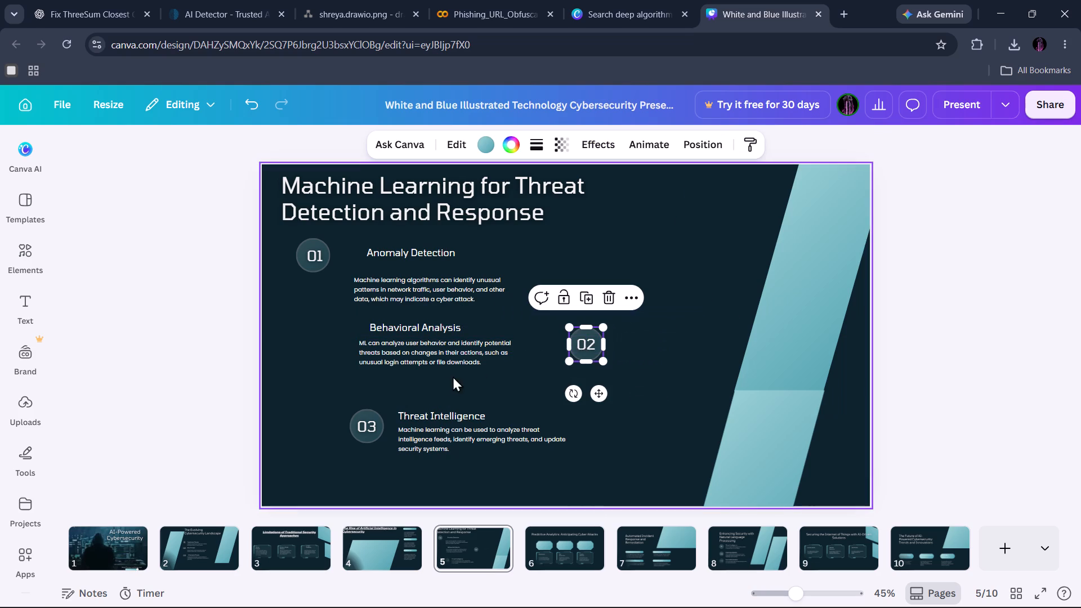
Shift the 03 circle and number left beneath 01, and align the Threat Intelligence heading and description with the texts above.
left_click_drag(367, 421, 324, 418)
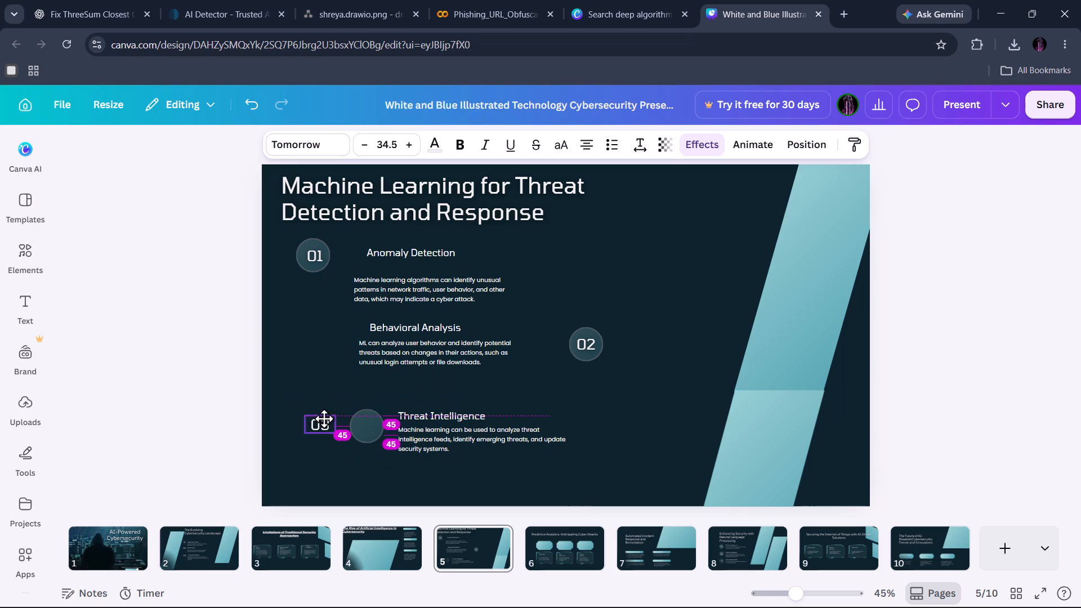
left_click_drag(324, 418, 316, 418)
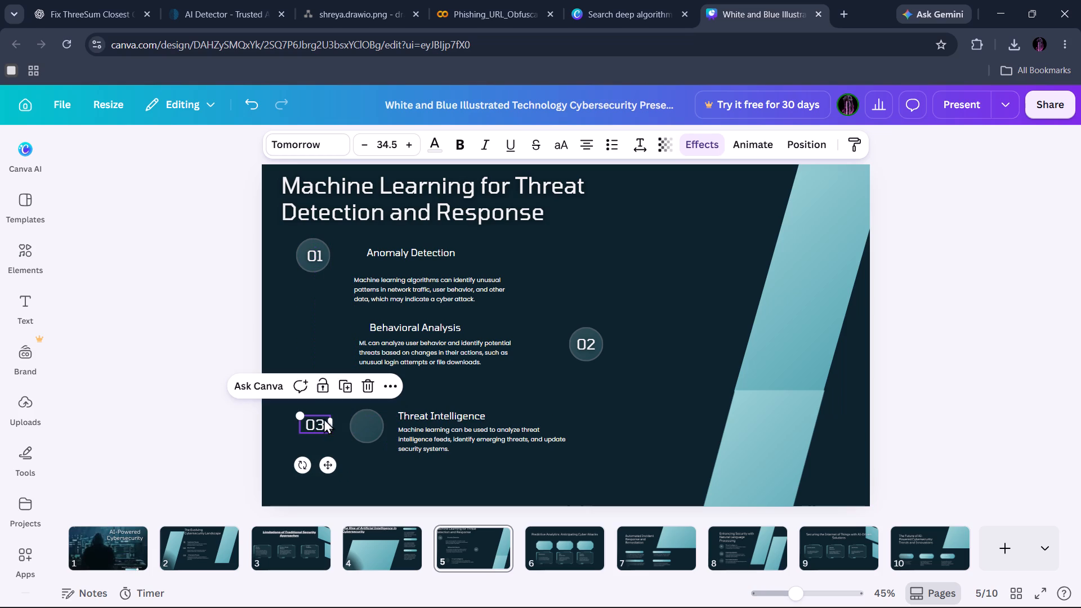
left_click_drag(372, 417, 323, 415)
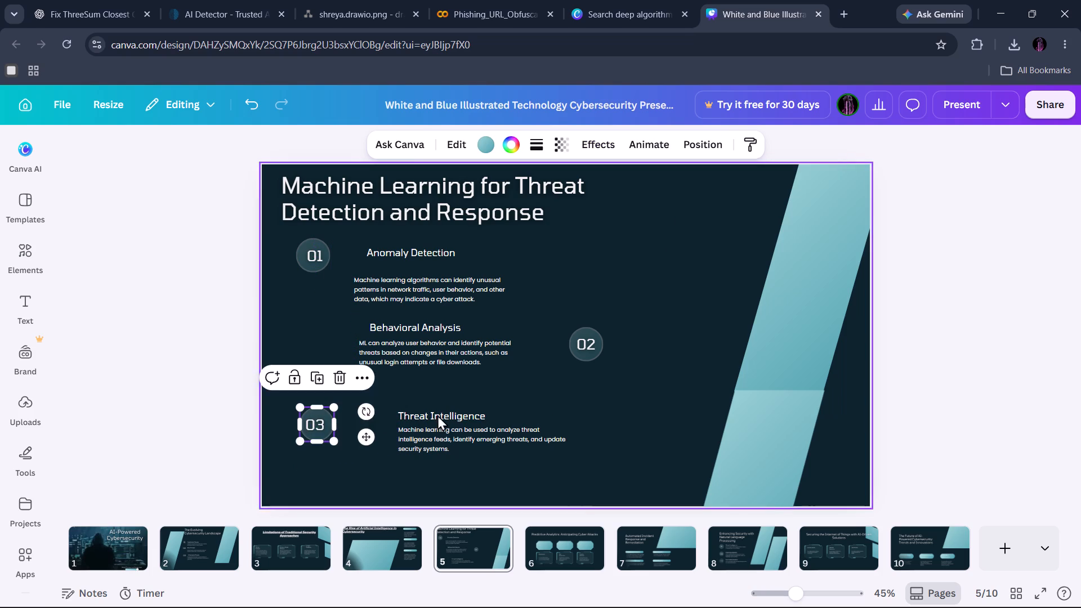
left_click_drag(437, 415, 400, 414)
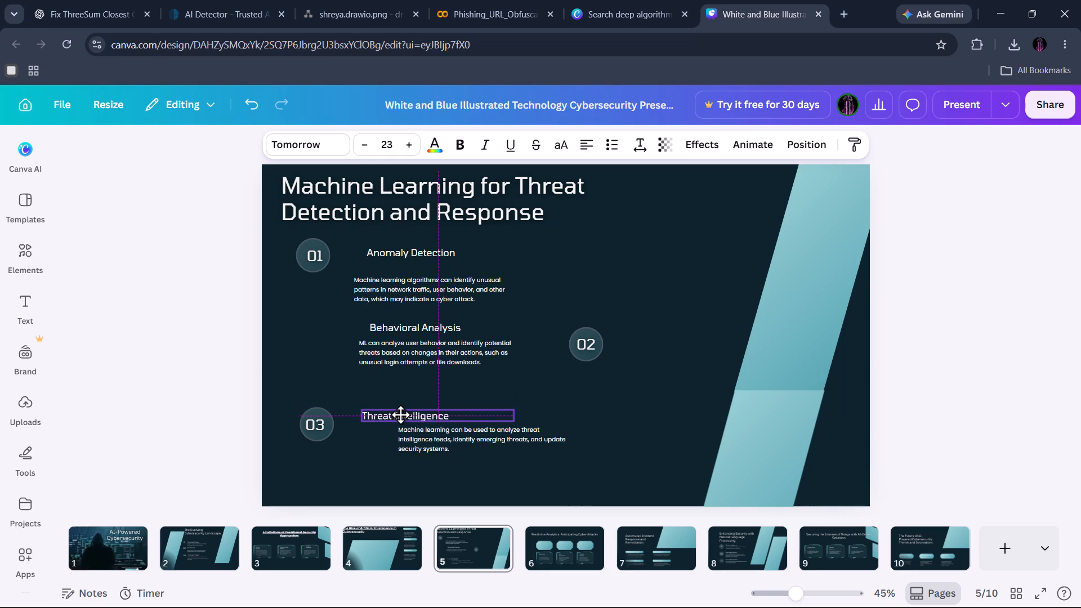
left_click_drag(400, 414, 408, 415)
left_click_drag(436, 432, 413, 433)
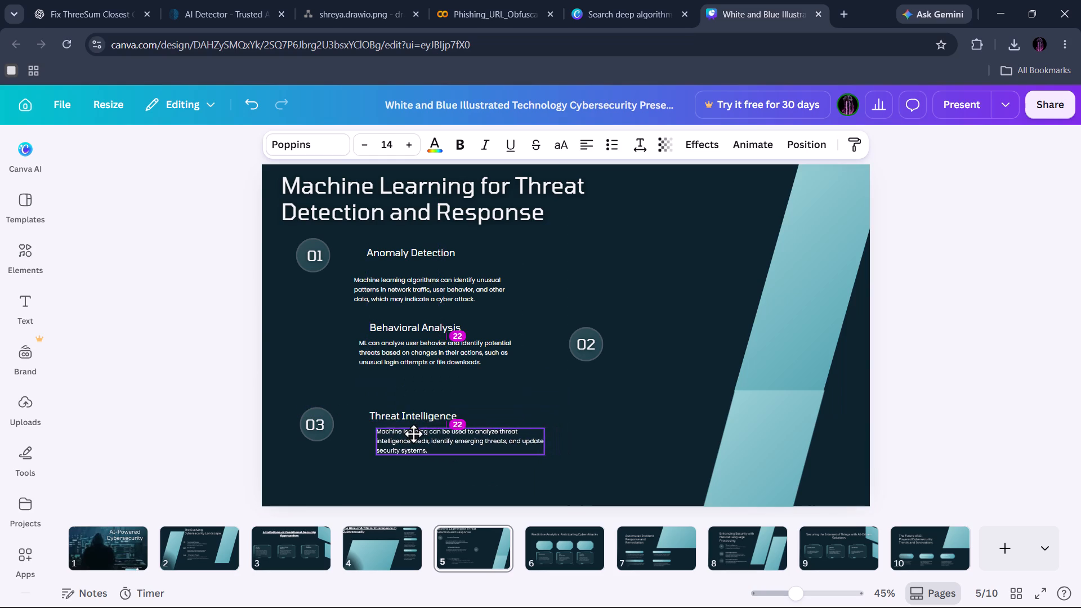
left_click_drag(413, 433, 394, 442)
left_click(671, 422)
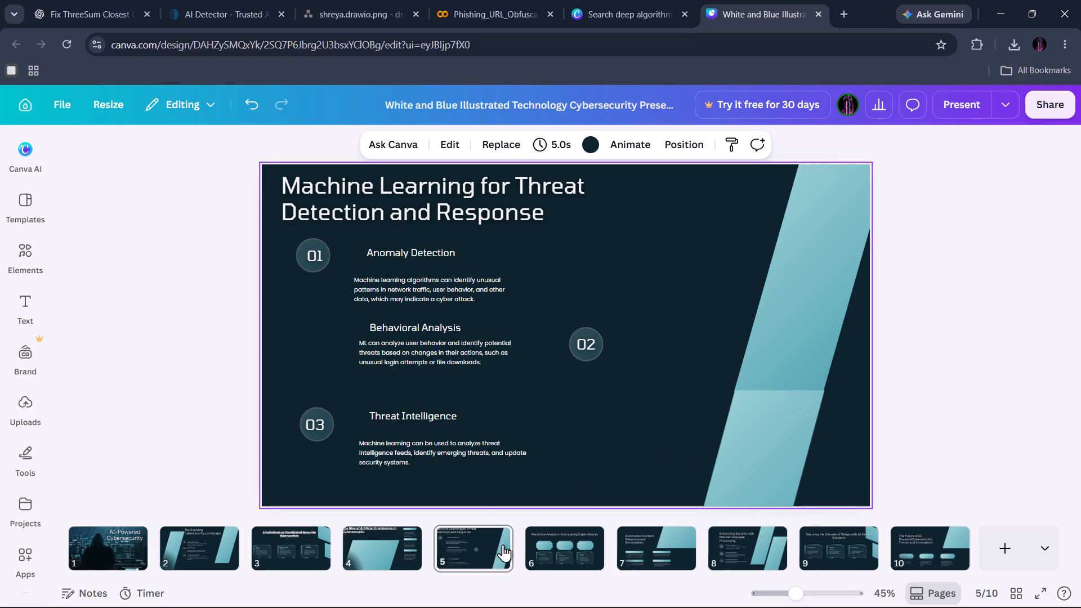
On slide 6, move the Data Analysis heading out of its card into the blue octagon above it.
left_click(582, 543)
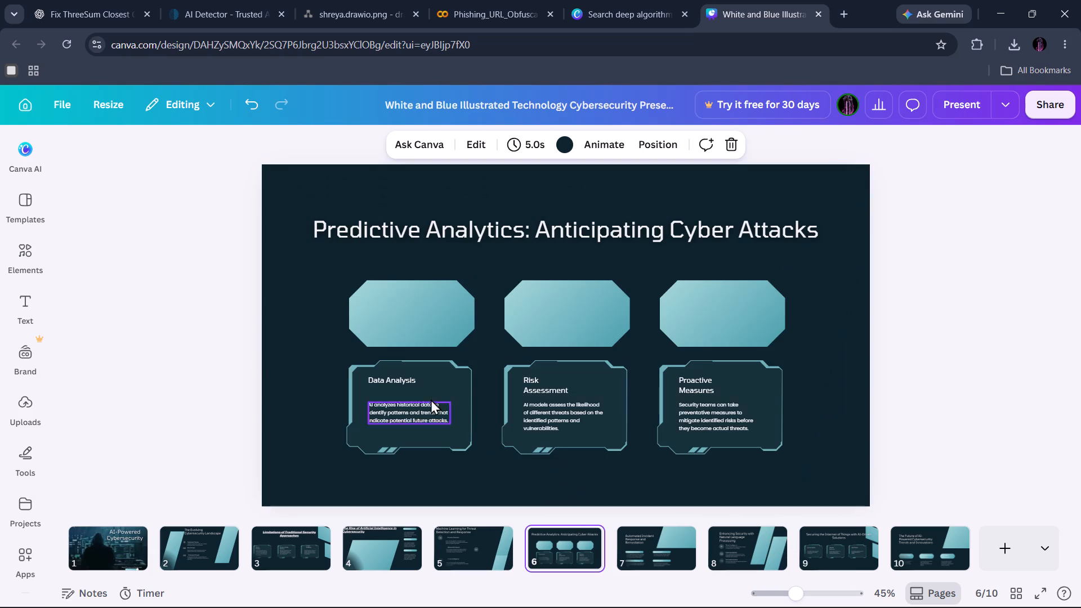
left_click_drag(418, 383, 422, 319)
Enlarge the first card's description on slide 6 to font size 16.4 and move it up into the card's upper part.
left_click(414, 408)
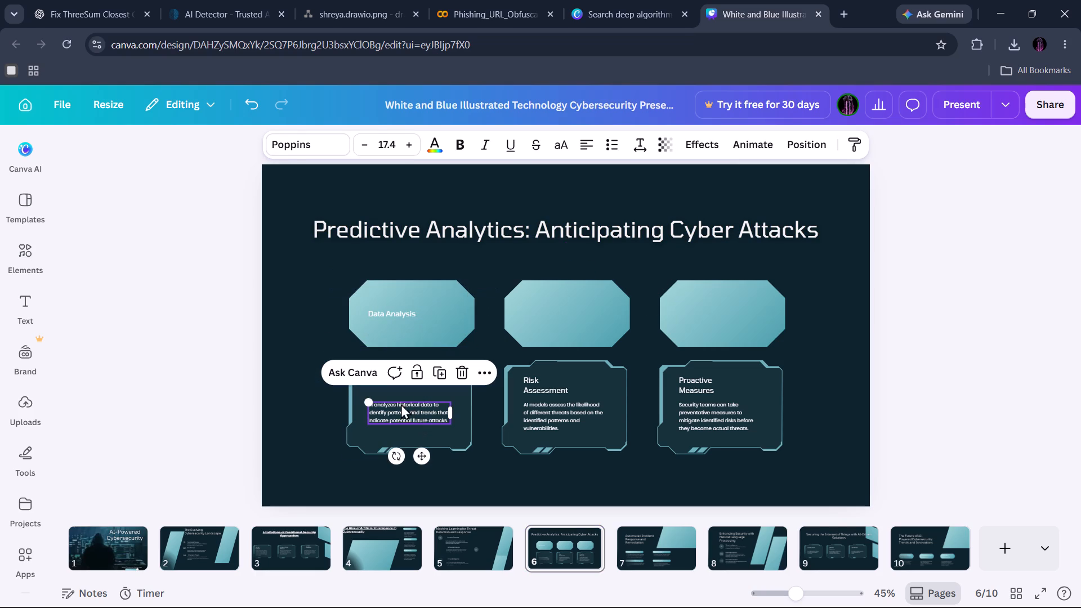
left_click_drag(366, 403, 366, 376)
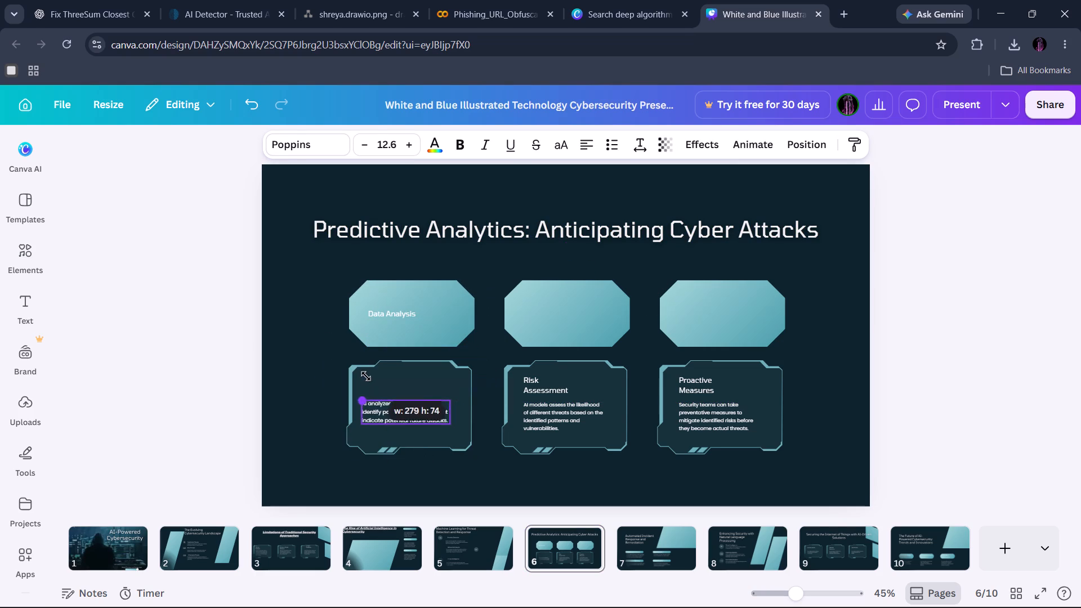
left_click_drag(366, 376, 363, 365)
left_click_drag(450, 421, 450, 421)
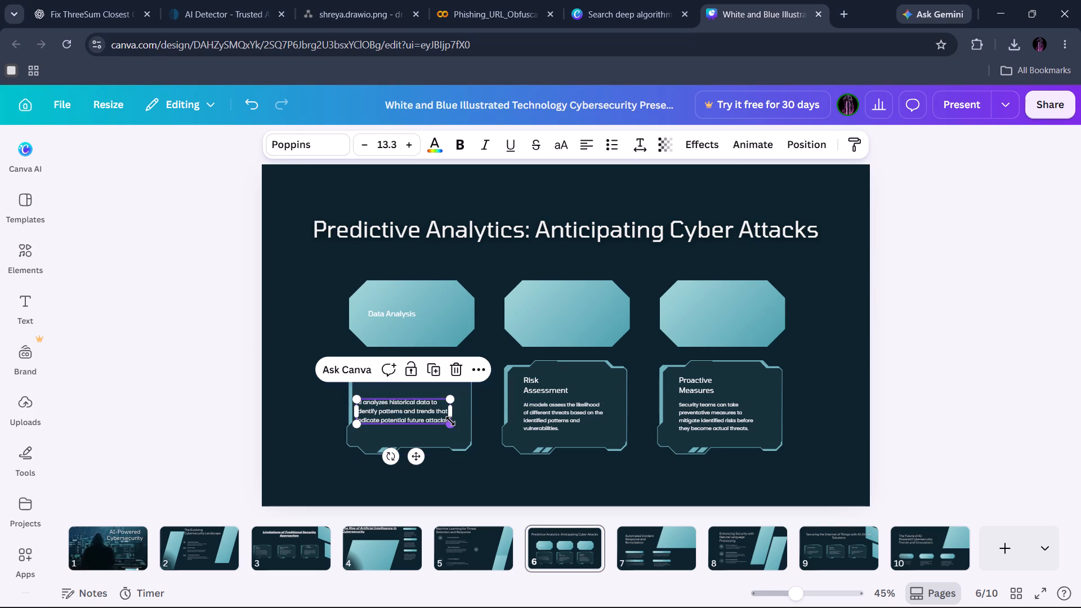
left_click_drag(450, 421, 451, 440)
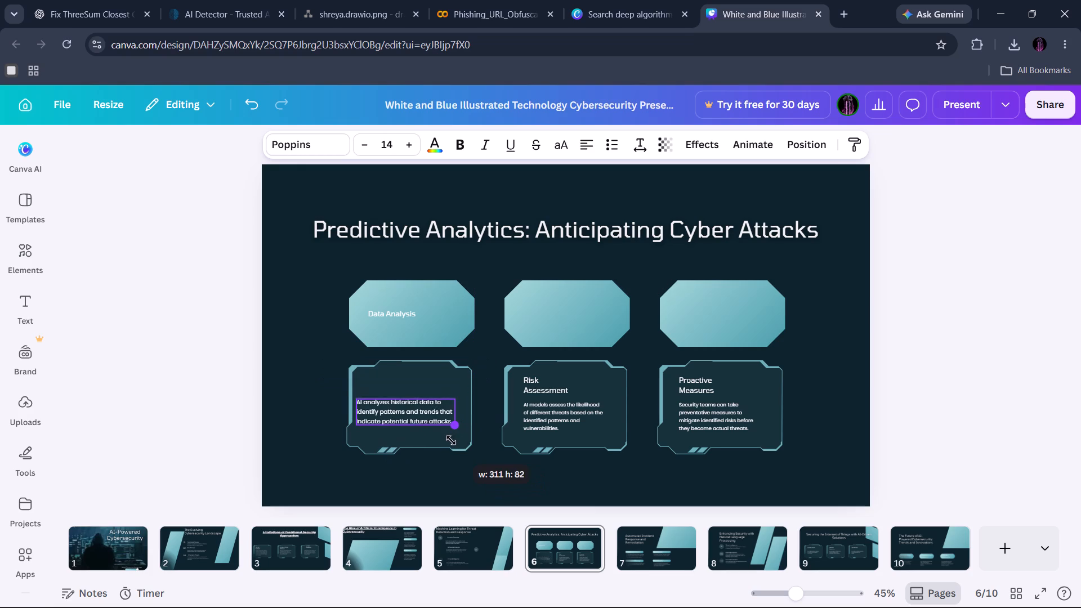
left_click_drag(451, 440, 462, 453)
left_click_drag(421, 408, 418, 395)
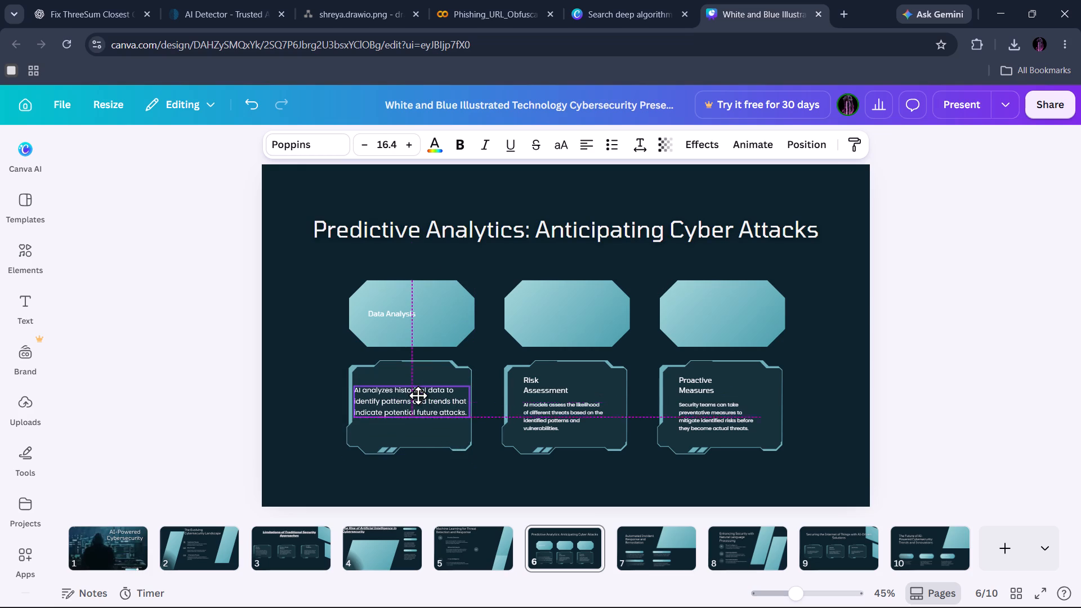
left_click_drag(418, 395, 418, 387)
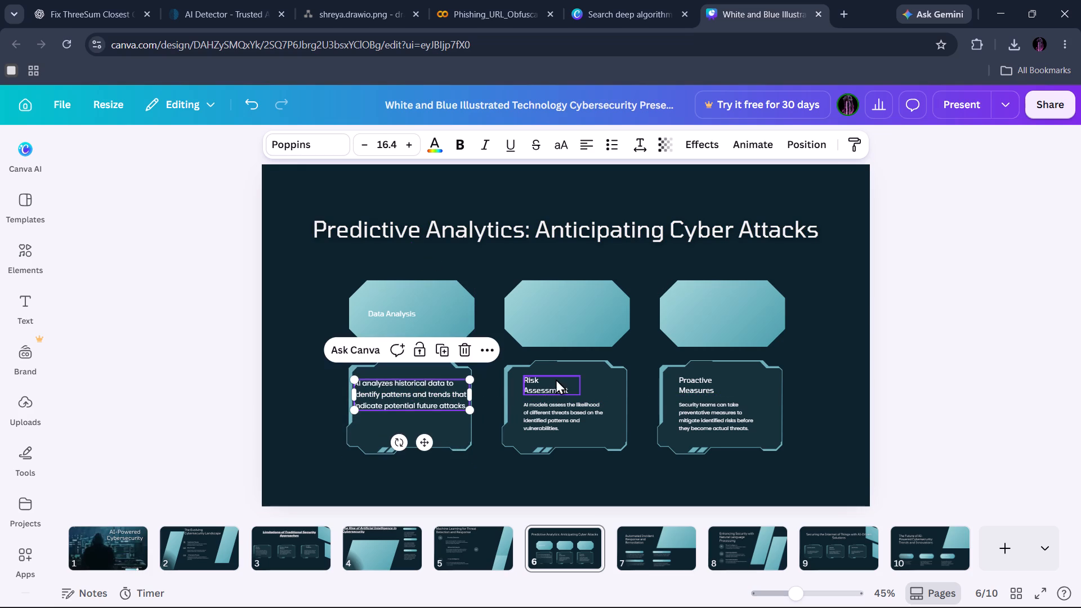
Move the Risk Assessment and Proactive Measures headings out of their cards into the blue octagons above them.
left_click_drag(556, 379, 572, 307)
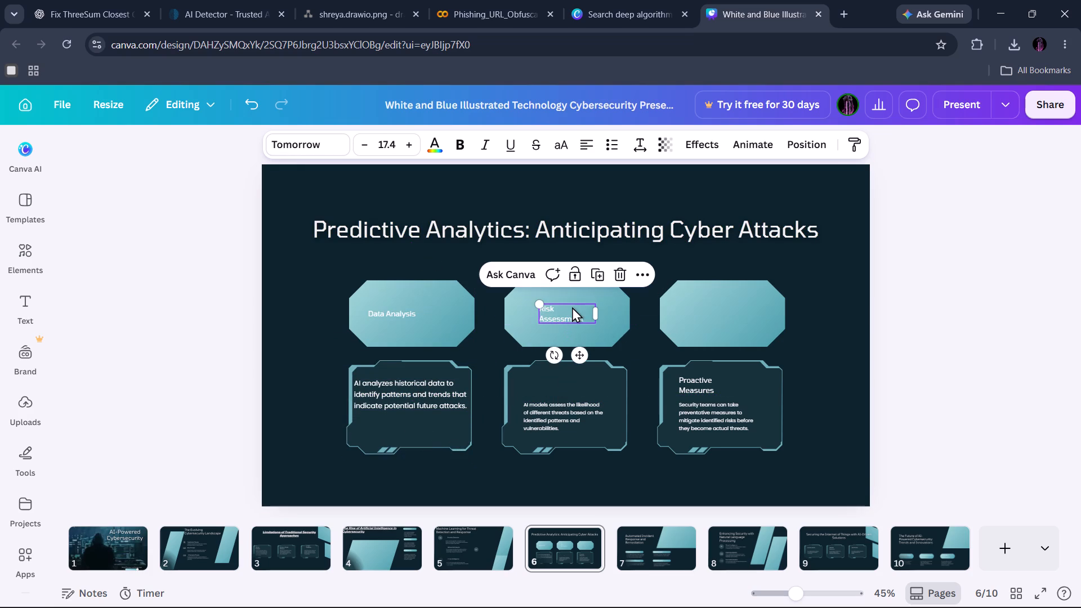
left_click_drag(700, 385, 711, 312)
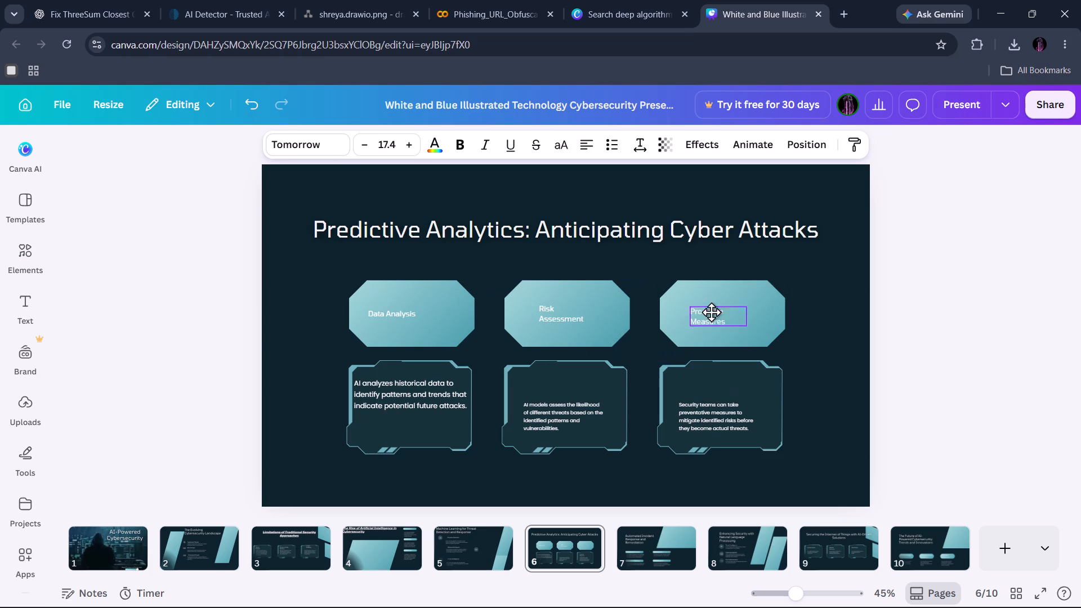
left_click_drag(711, 312, 717, 314)
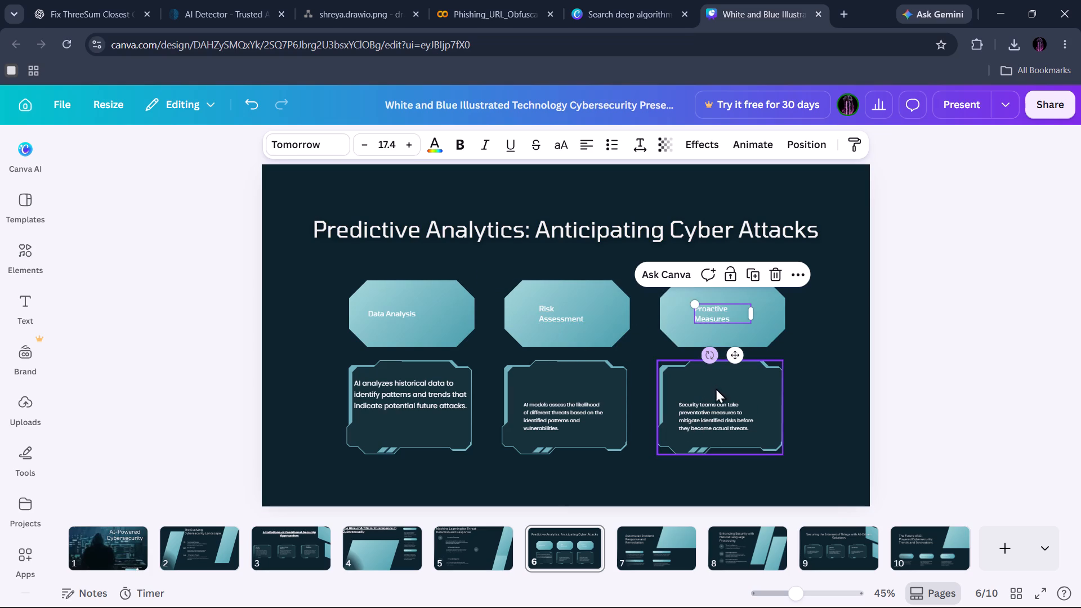
Widen the third card's description to about the card's width and enlarge its text to font size 15.4.
left_click(714, 410)
left_click_drag(678, 402, 669, 379)
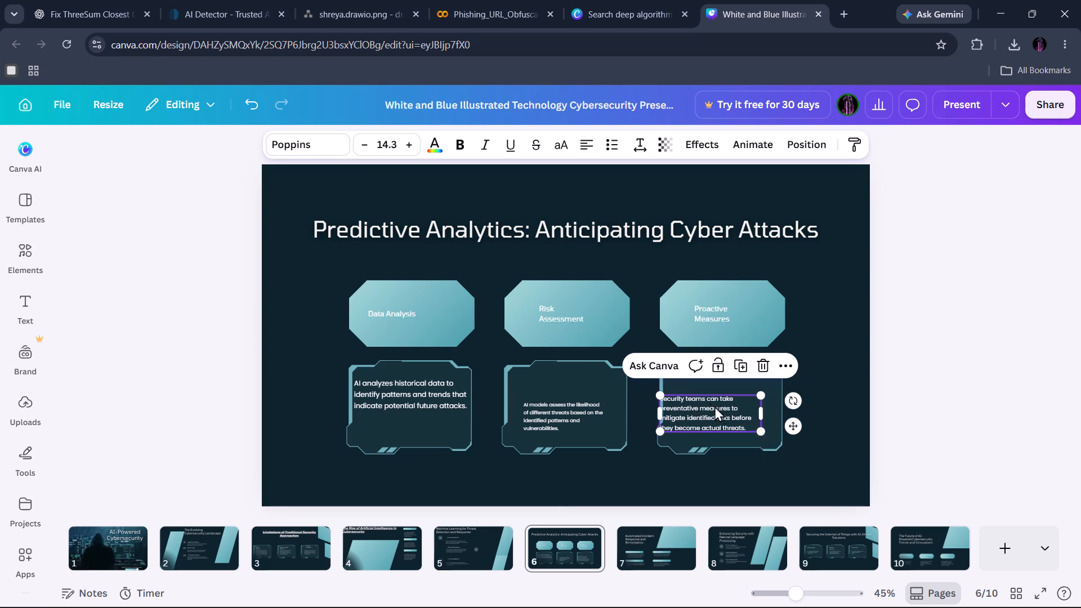
left_click_drag(763, 412, 781, 412)
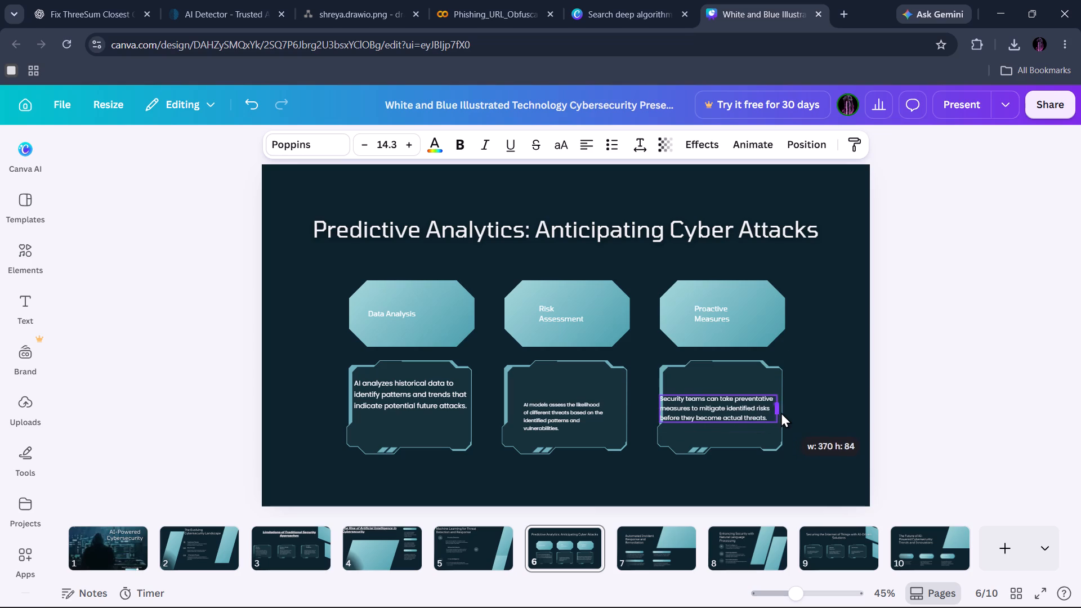
left_click_drag(781, 412, 781, 412)
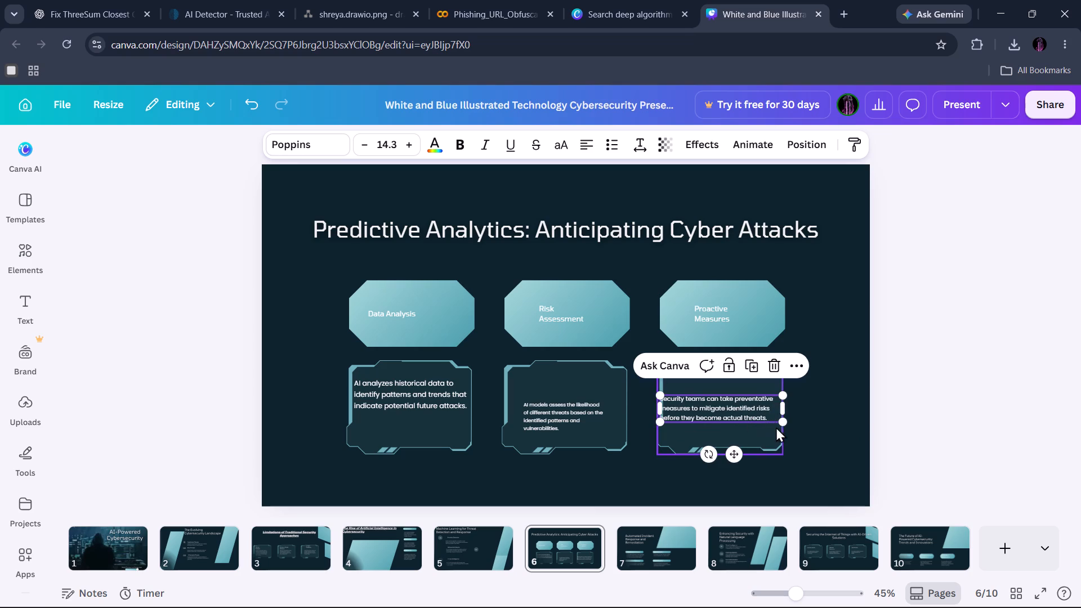
left_click_drag(781, 422, 776, 440)
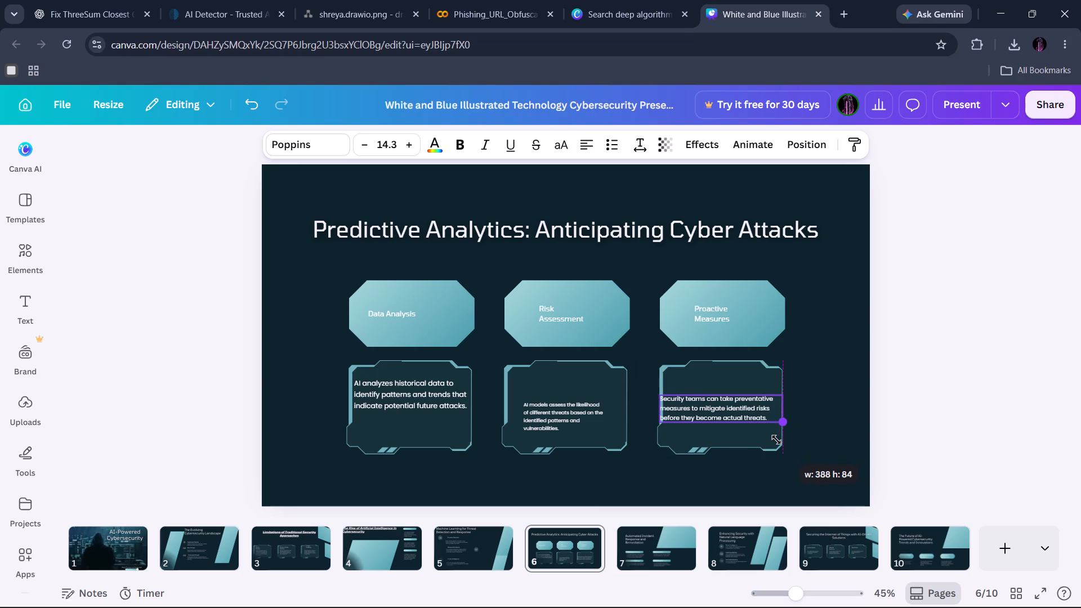
left_click_drag(776, 440, 783, 442)
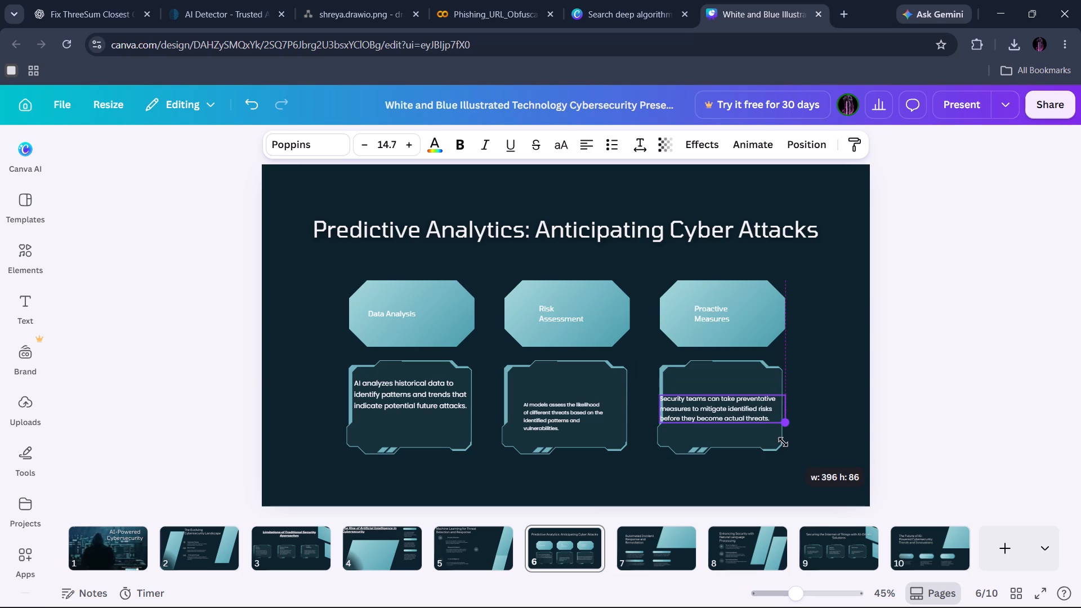
left_click_drag(783, 442, 787, 442)
Move the second card's description into the card's upper part and enlarge it to font size 16.5, filling the card's width.
left_click_drag(576, 412, 575, 410)
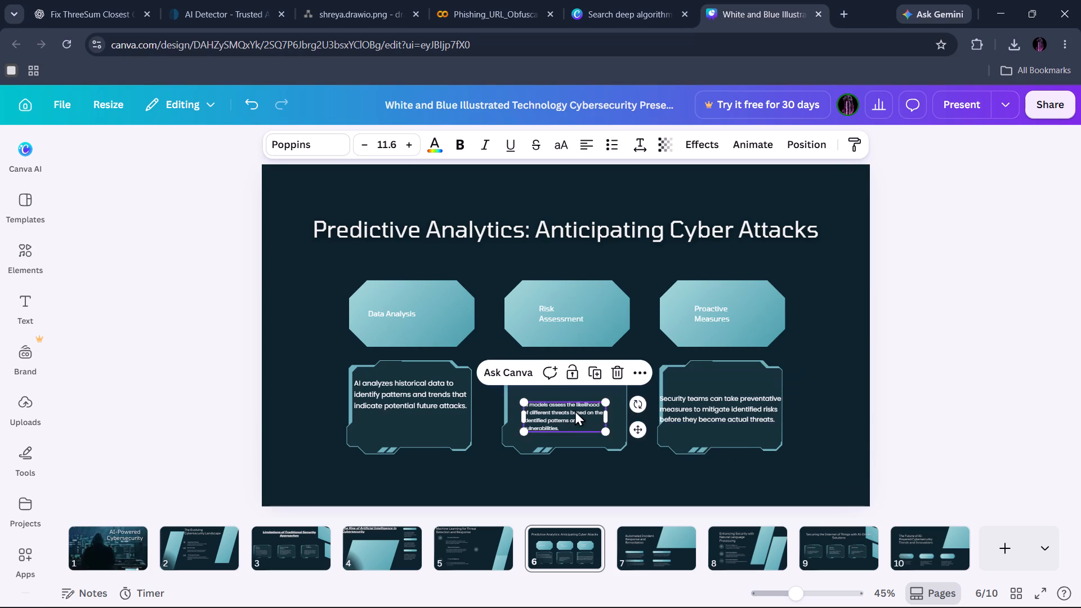
left_click_drag(575, 410, 573, 392)
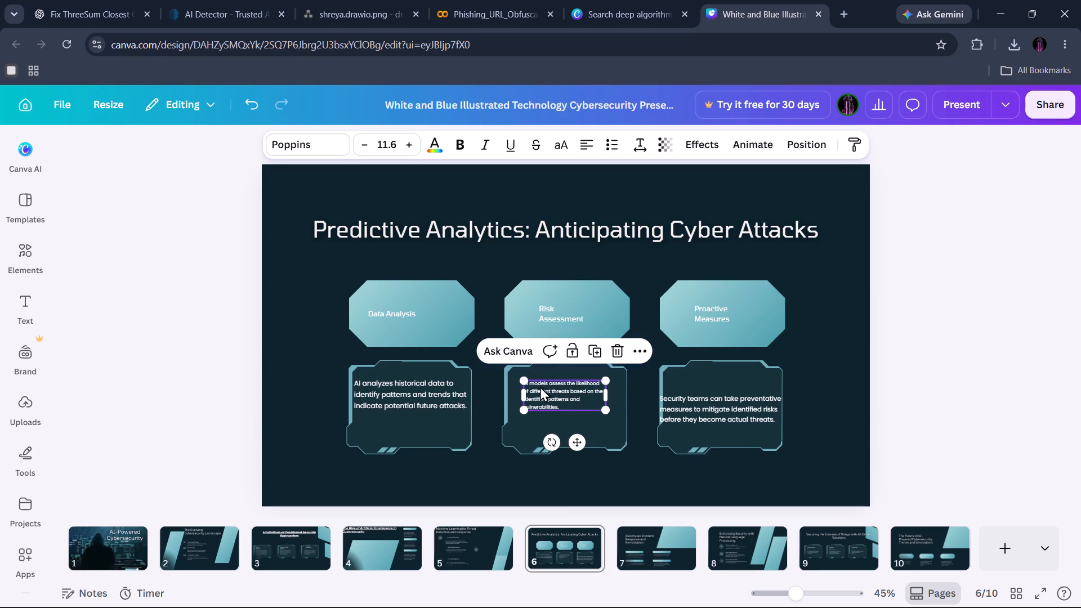
left_click_drag(526, 378, 514, 372)
left_click_drag(606, 414, 615, 418)
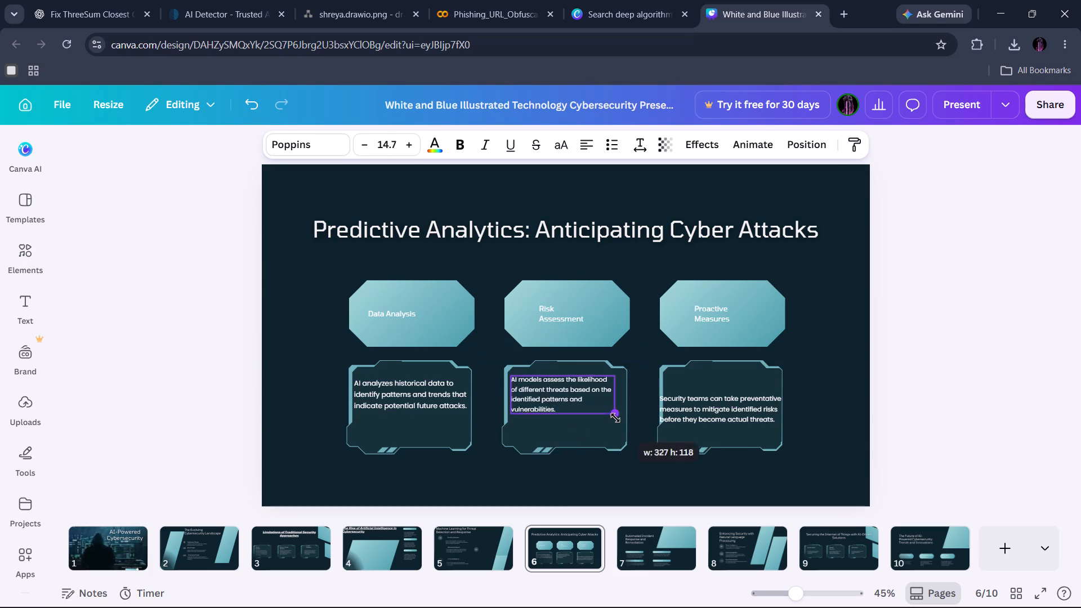
left_click_drag(615, 418, 624, 422)
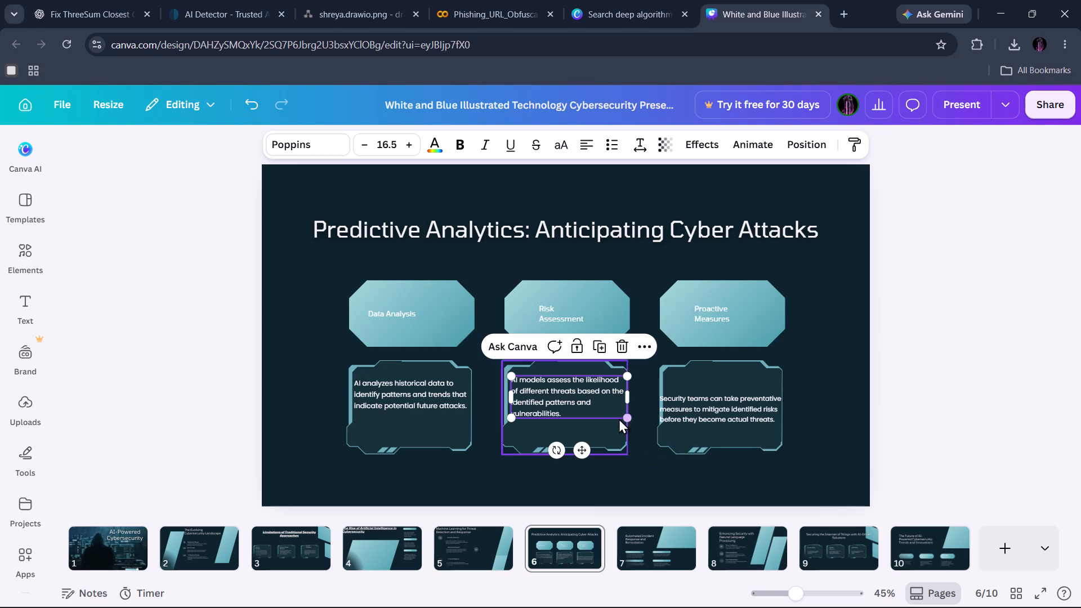
Move the third card's description up to the card's top and reduce it to font size 14.3 to fit the card.
left_click_drag(717, 401, 718, 387)
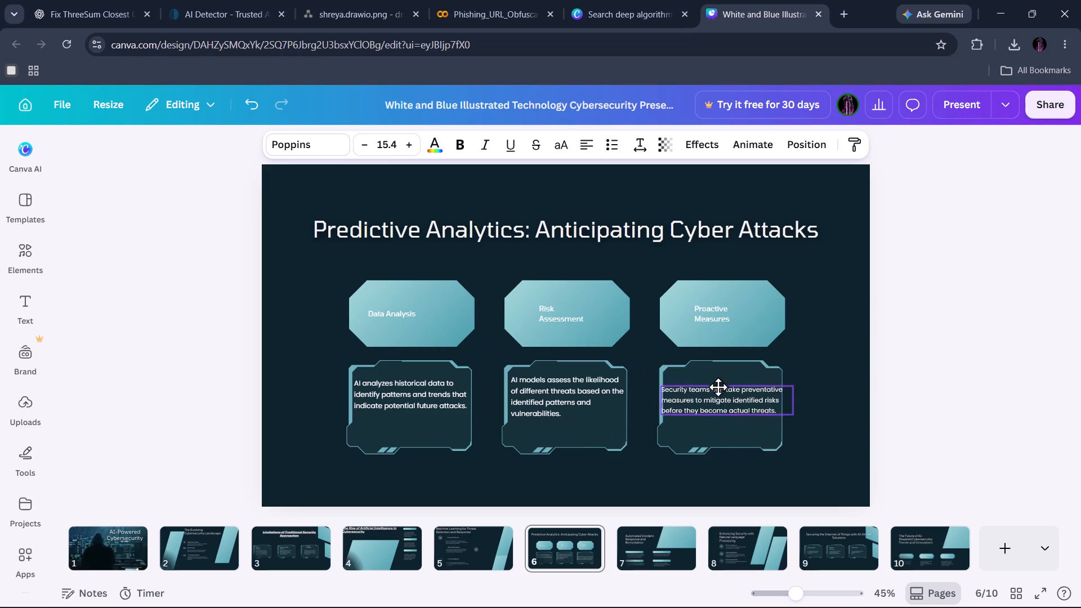
left_click_drag(718, 387, 718, 379)
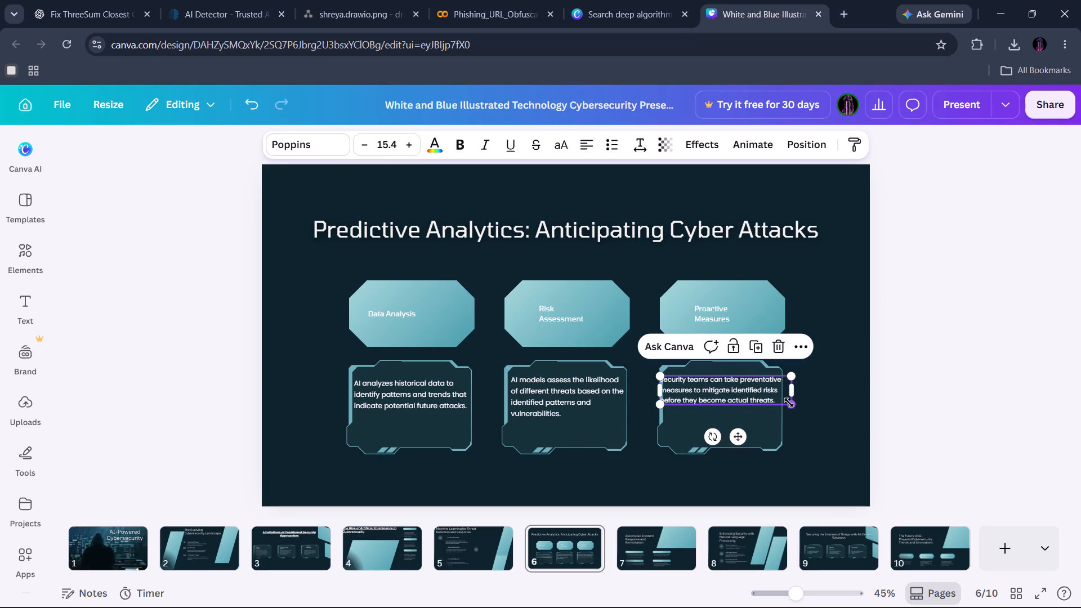
left_click_drag(792, 404, 778, 404)
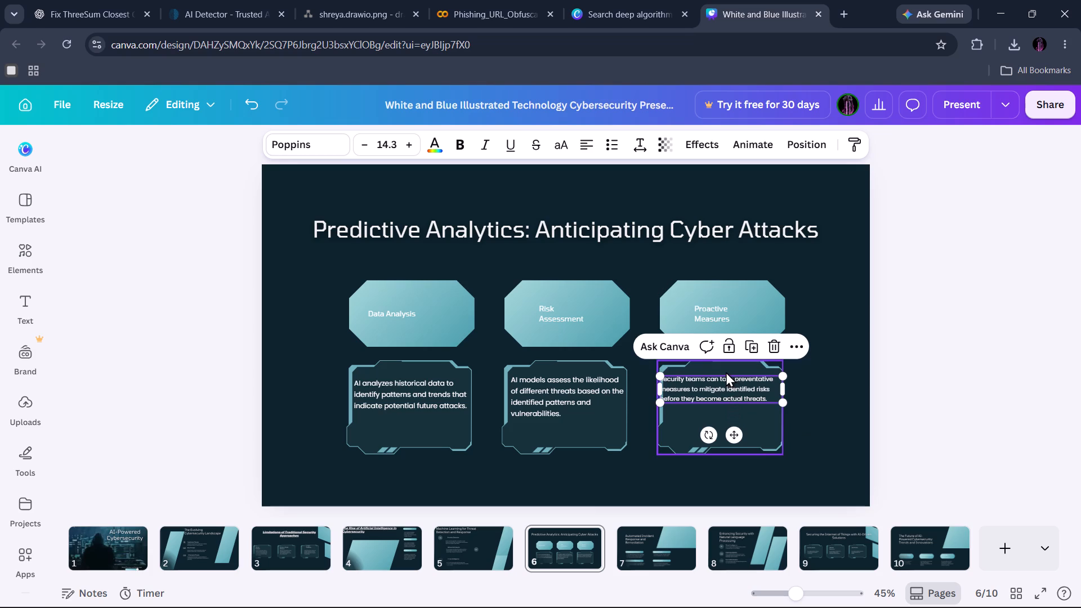
Make the Predictive Analytics title on slide 6 bold.
left_click(554, 225)
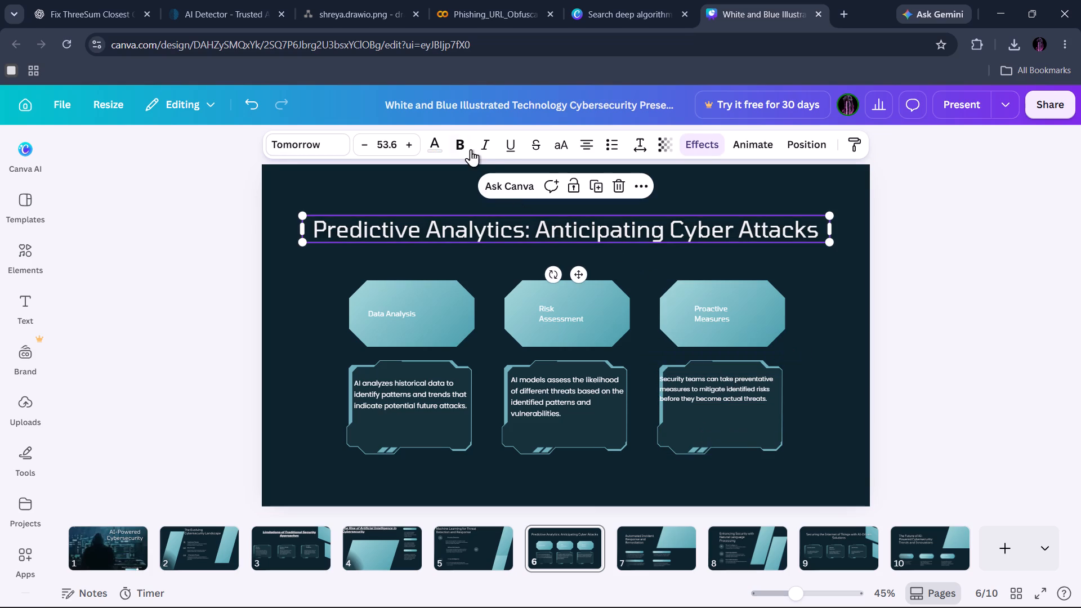
left_click(466, 142)
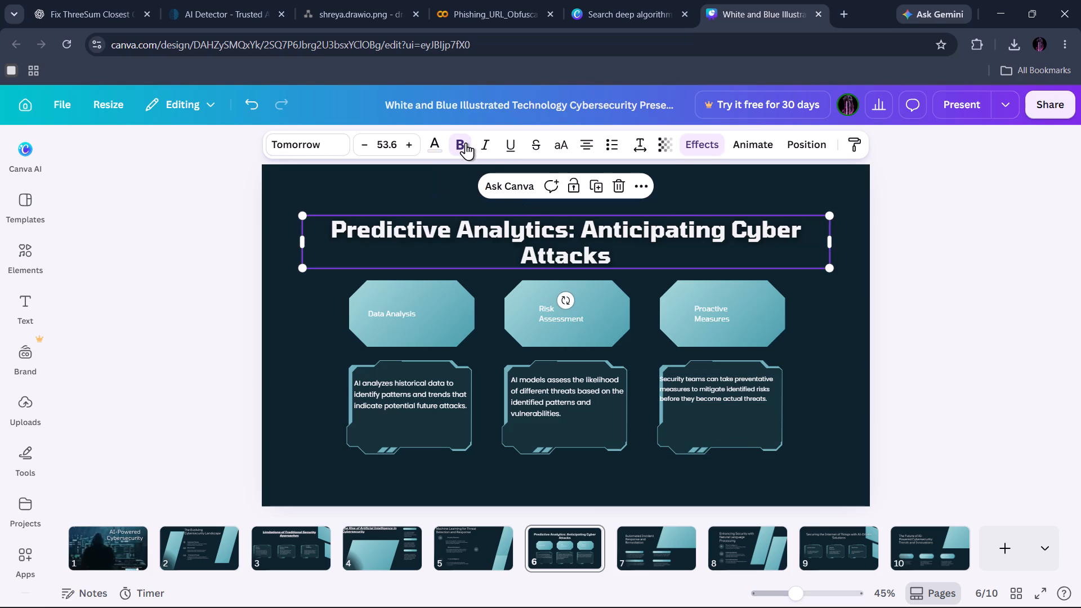
left_click(646, 148)
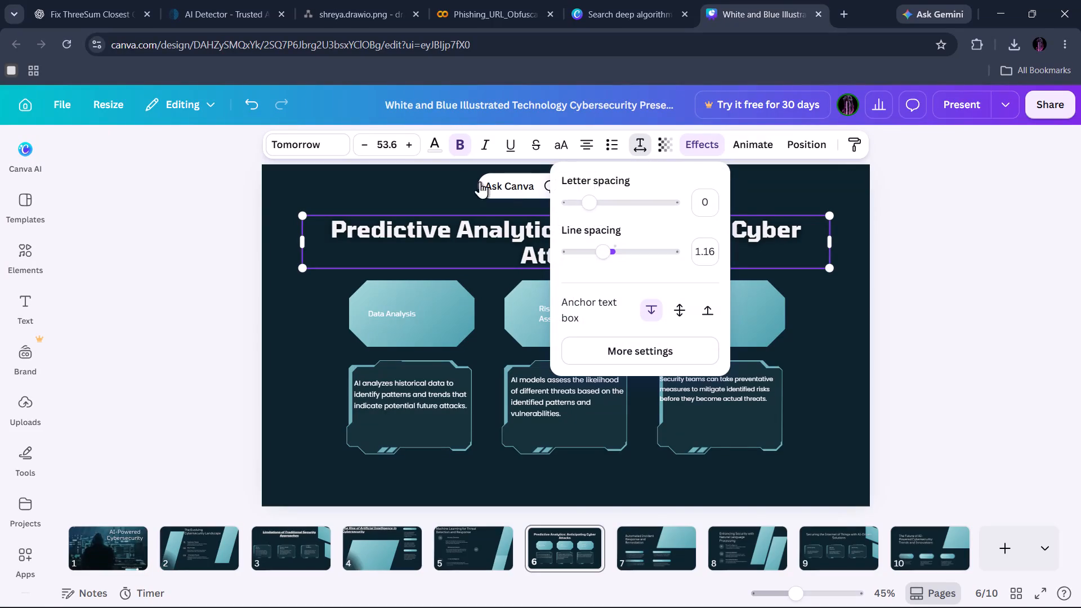
left_click(432, 175)
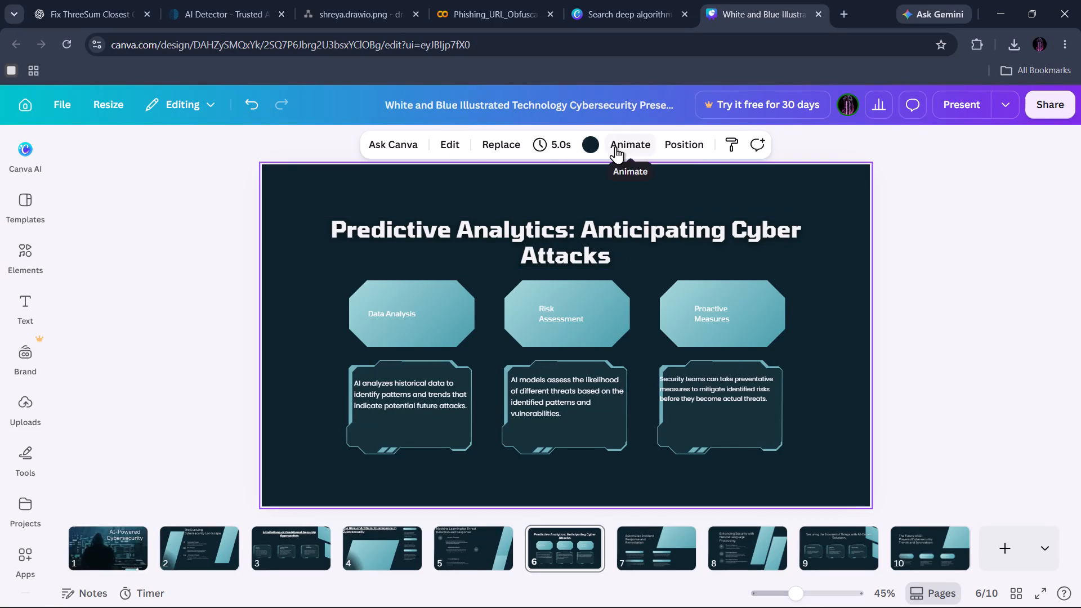
Apply the Fun page animation to slide 6.
left_click(615, 146)
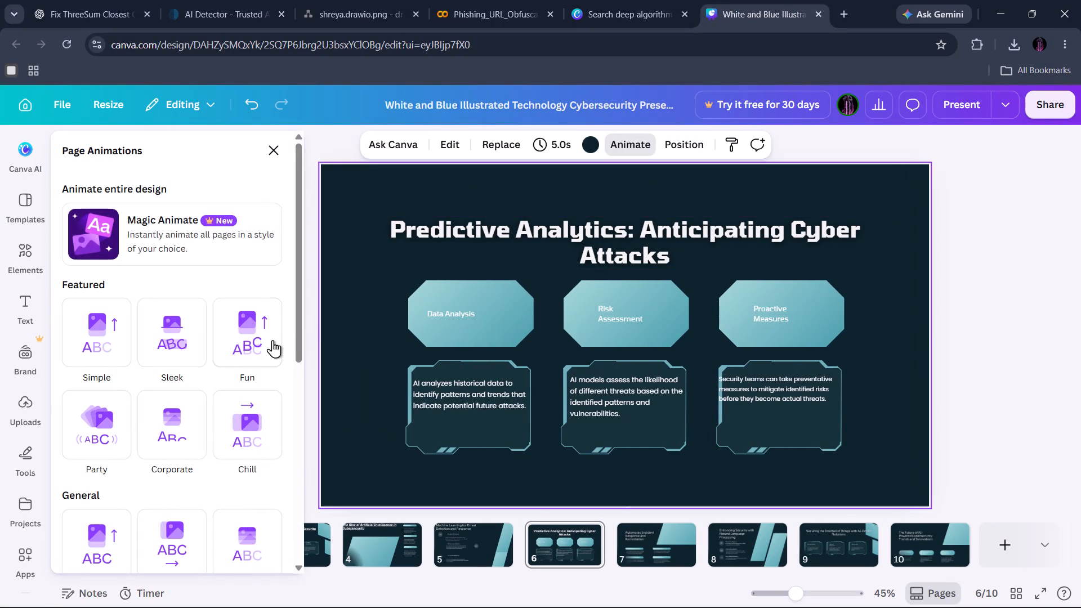
left_click(260, 341)
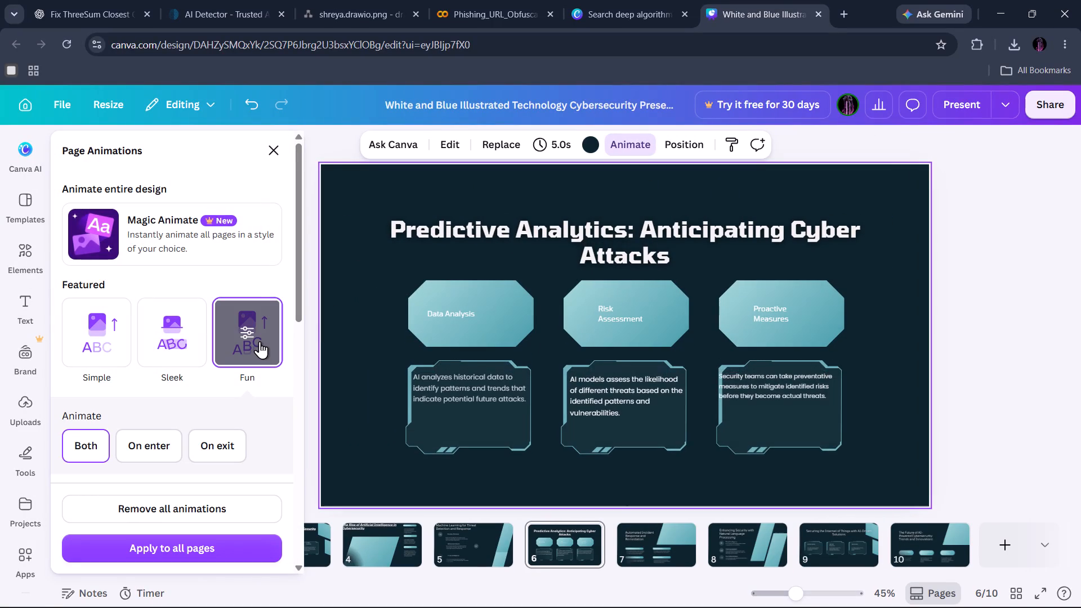
On slide 7, move the large blue parallelogram from the upper right to the slide's upper-left corner, behind the title.
left_click(677, 554)
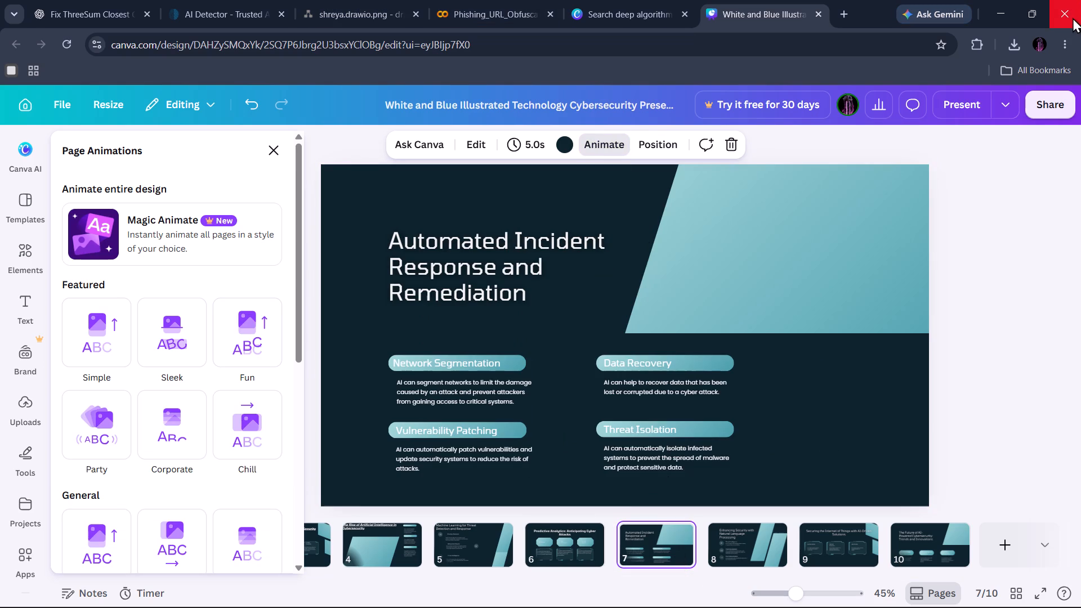
left_click_drag(745, 264, 550, 372)
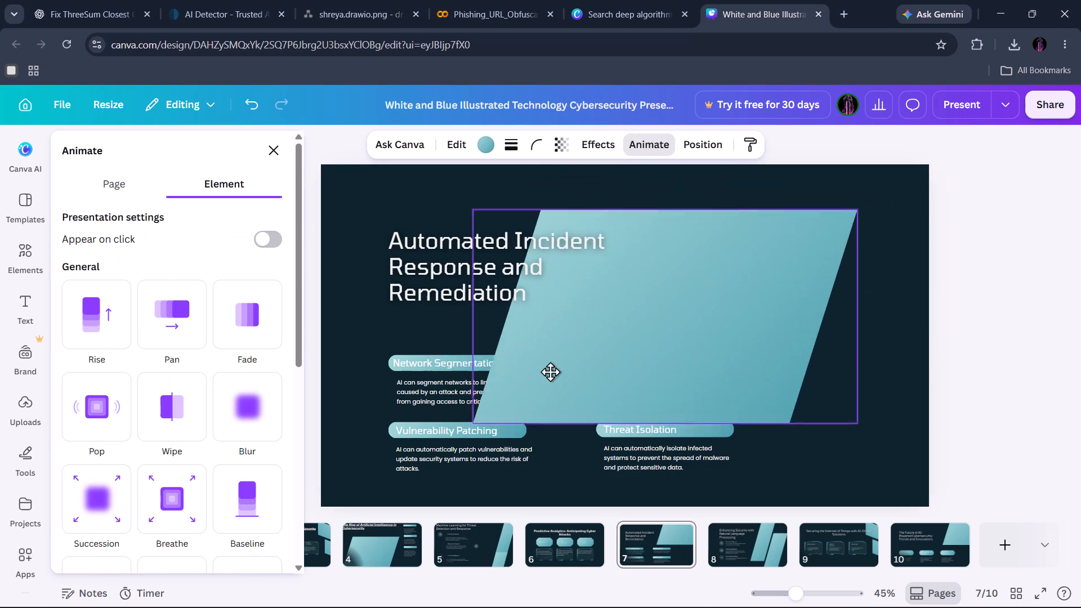
left_click_drag(550, 372, 438, 442)
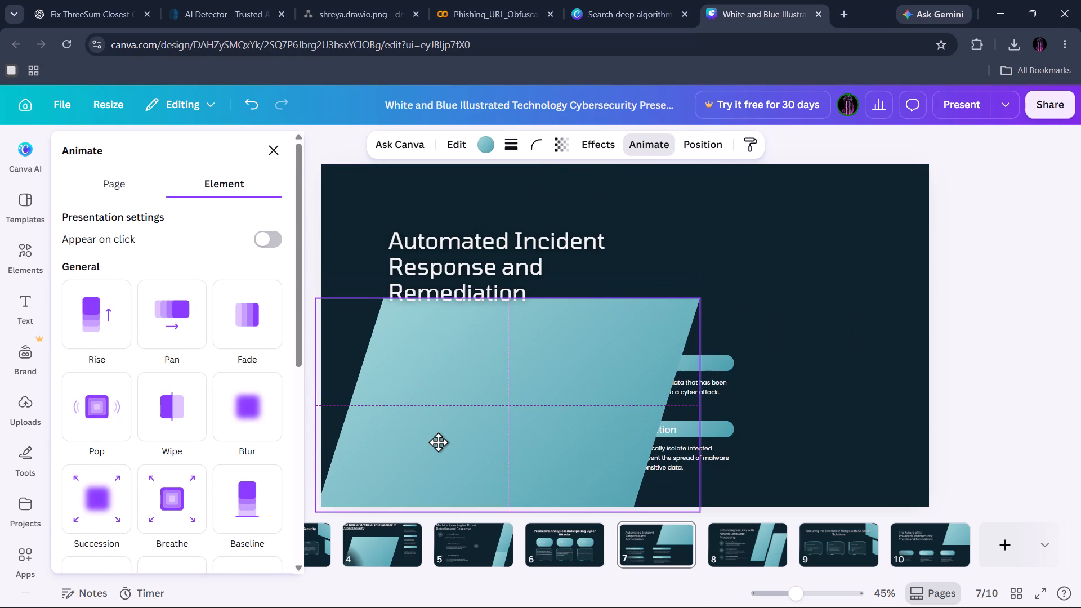
left_click_drag(438, 442, 660, 306)
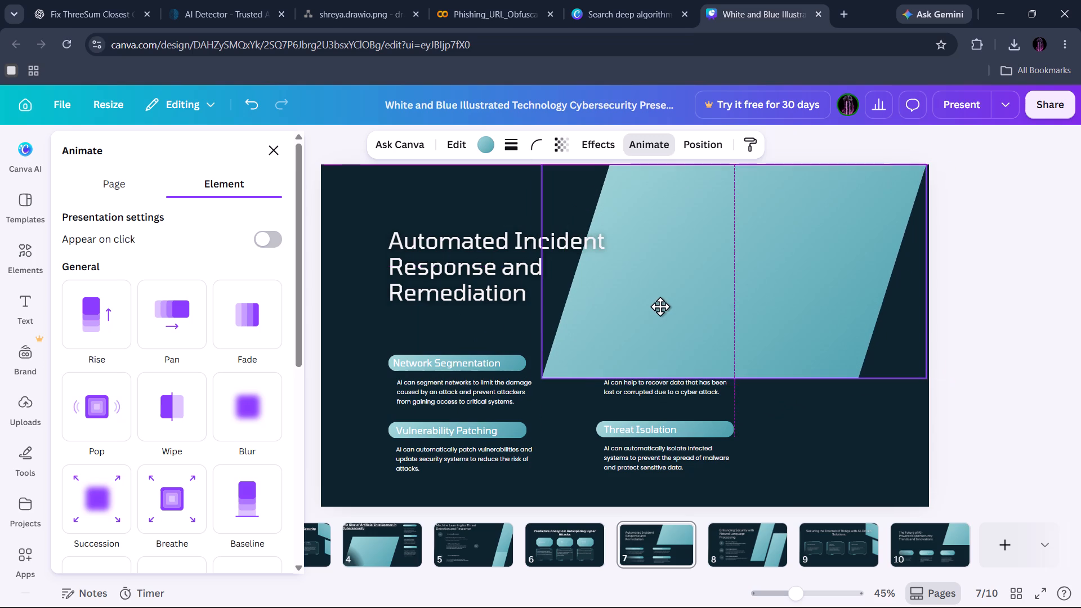
left_click_drag(660, 306, 709, 273)
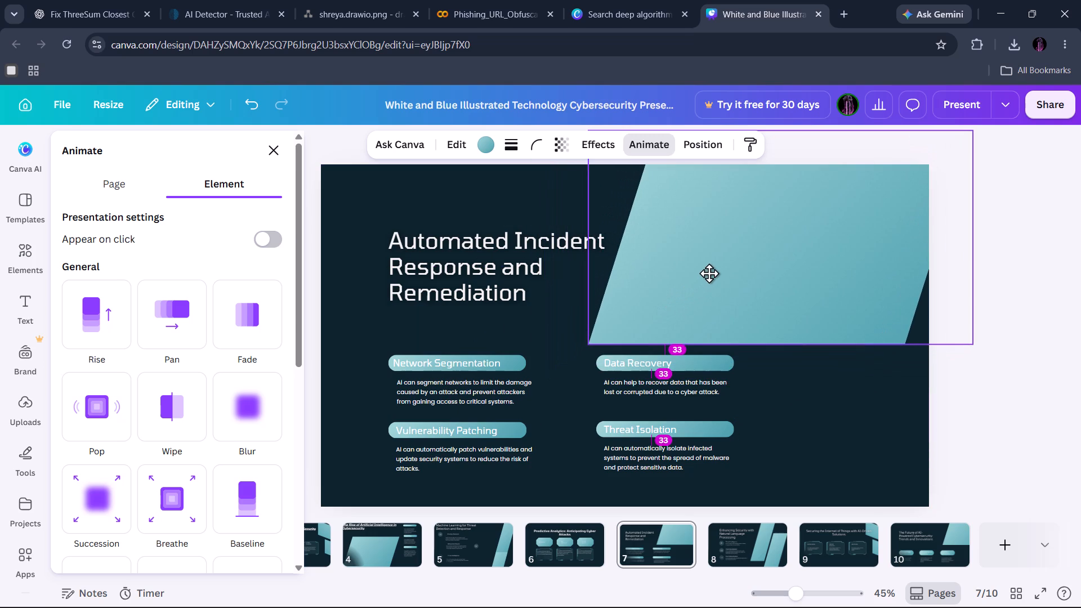
left_click_drag(709, 273, 728, 272)
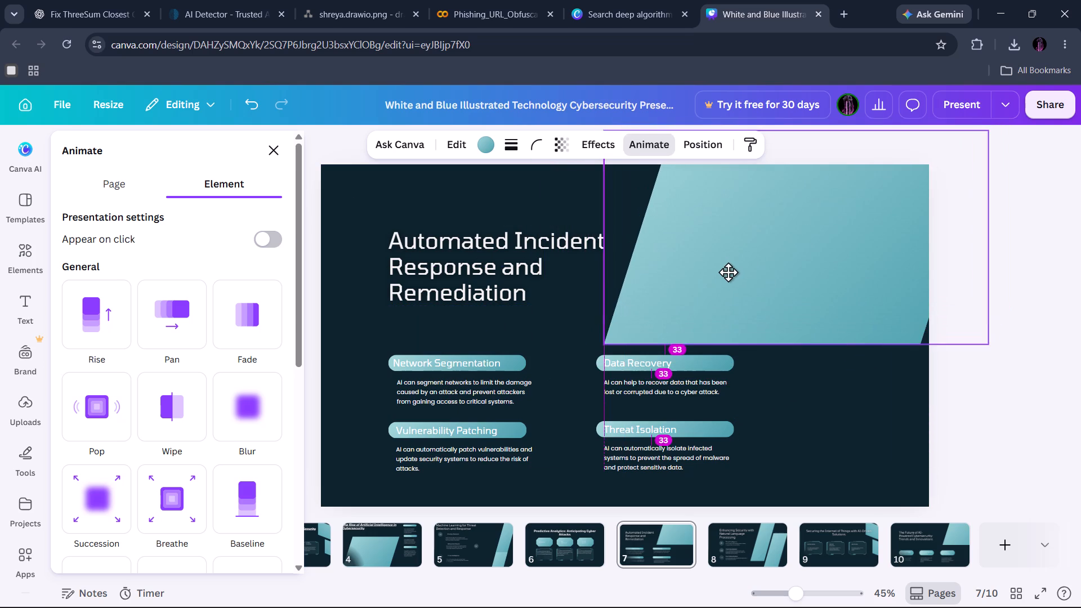
left_click_drag(728, 272, 748, 222)
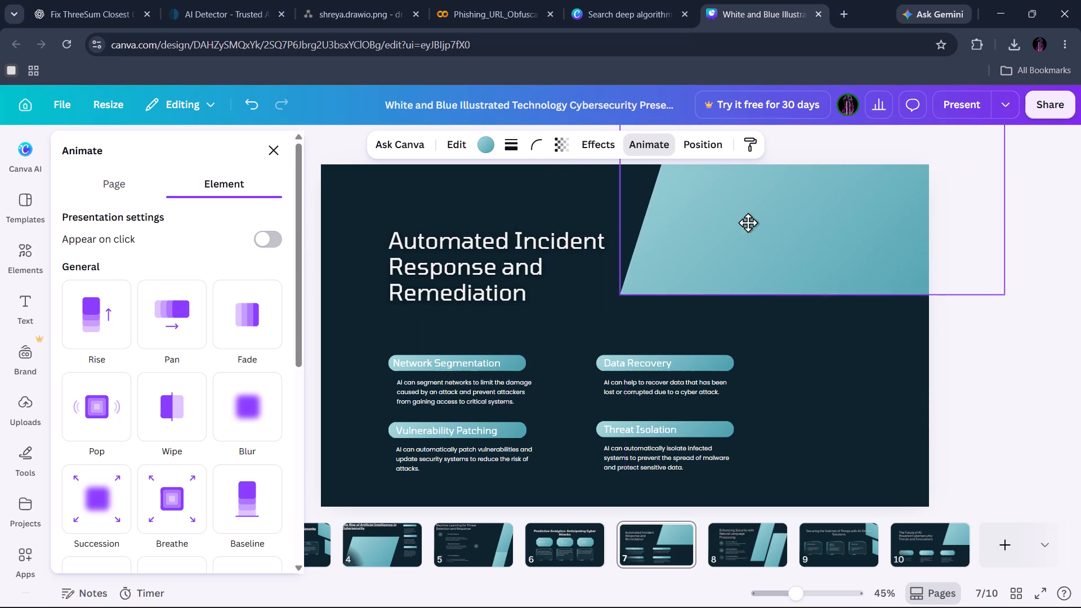
left_click_drag(748, 222, 814, 234)
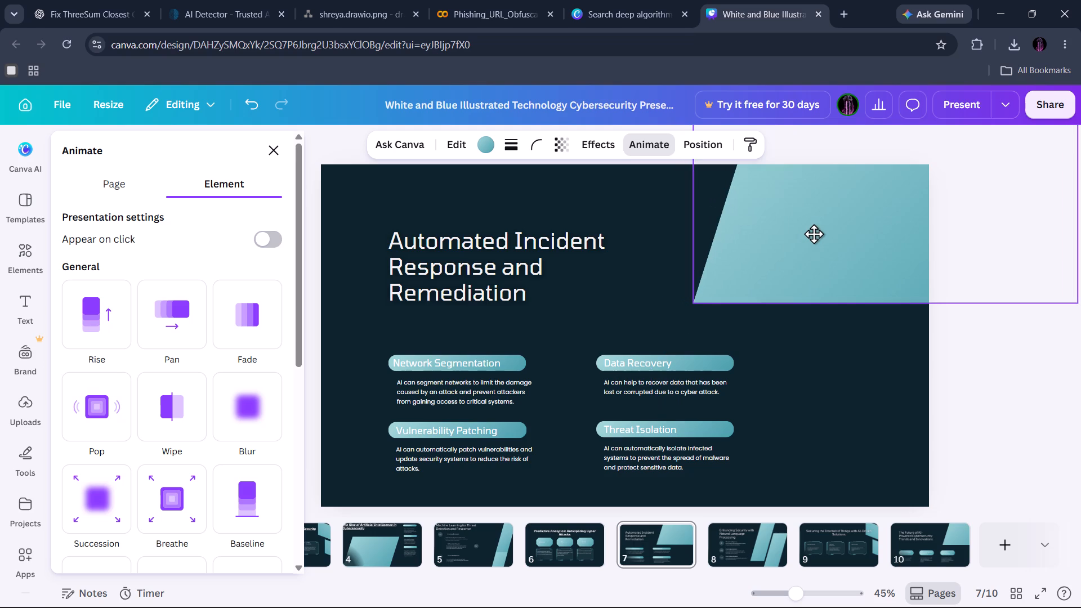
left_click_drag(814, 234, 654, 239)
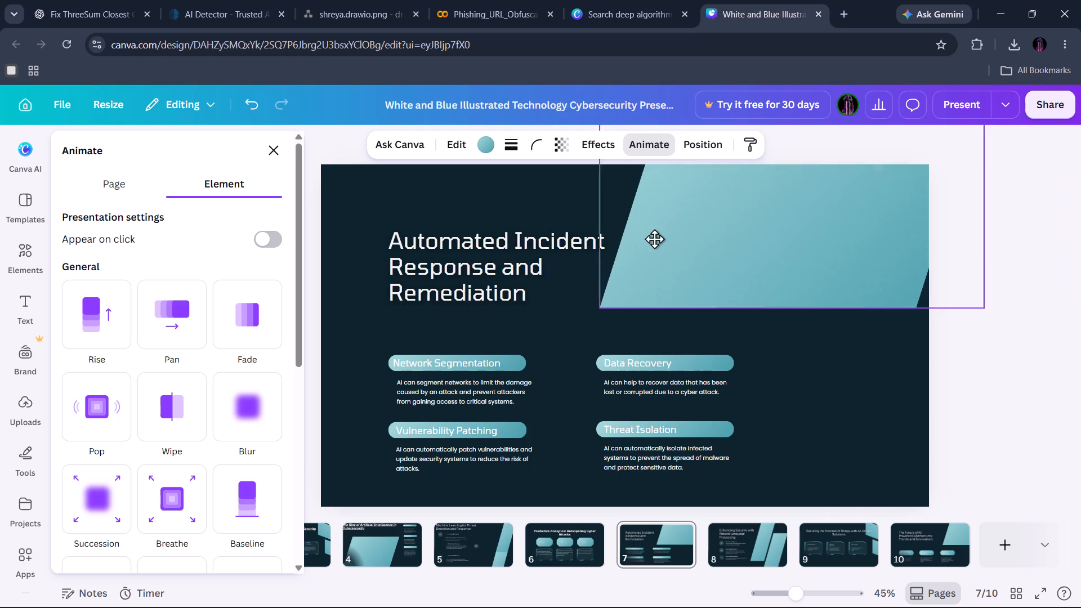
left_click_drag(654, 239, 394, 252)
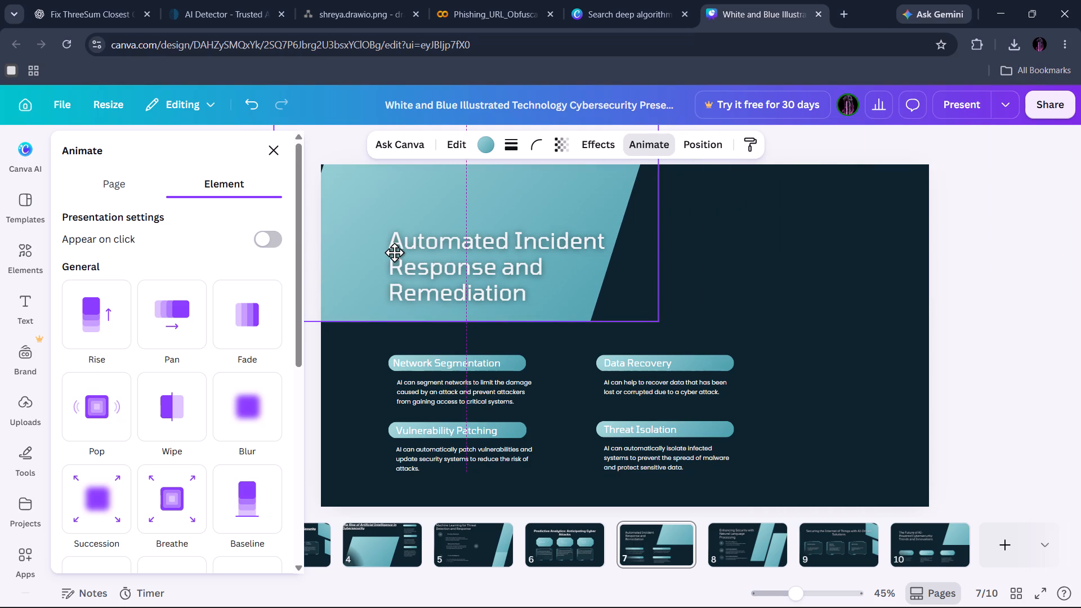
left_click_drag(394, 252, 385, 247)
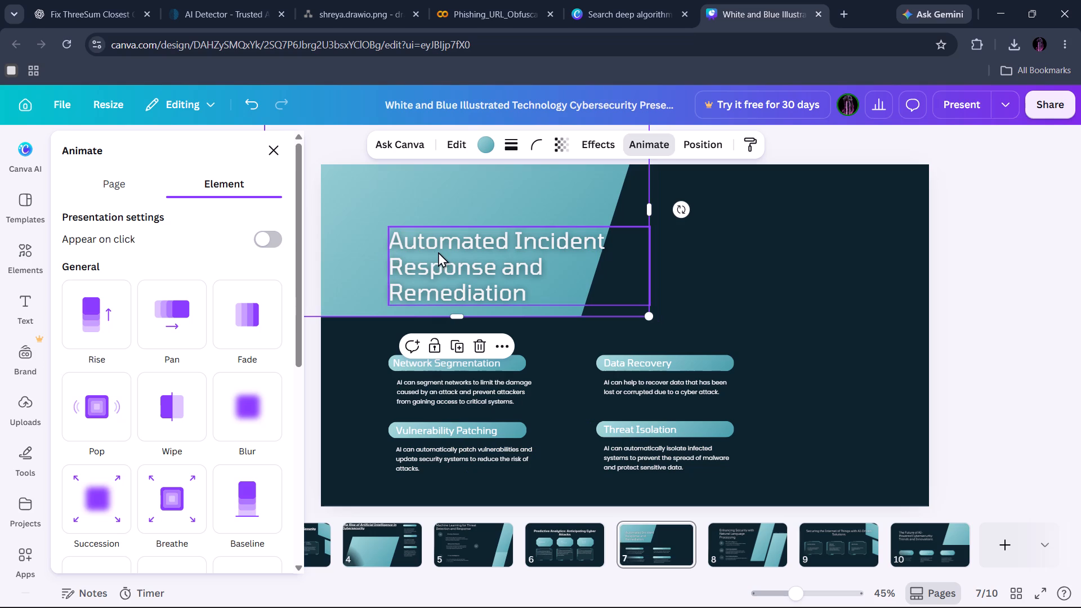
left_click_drag(448, 252, 447, 259)
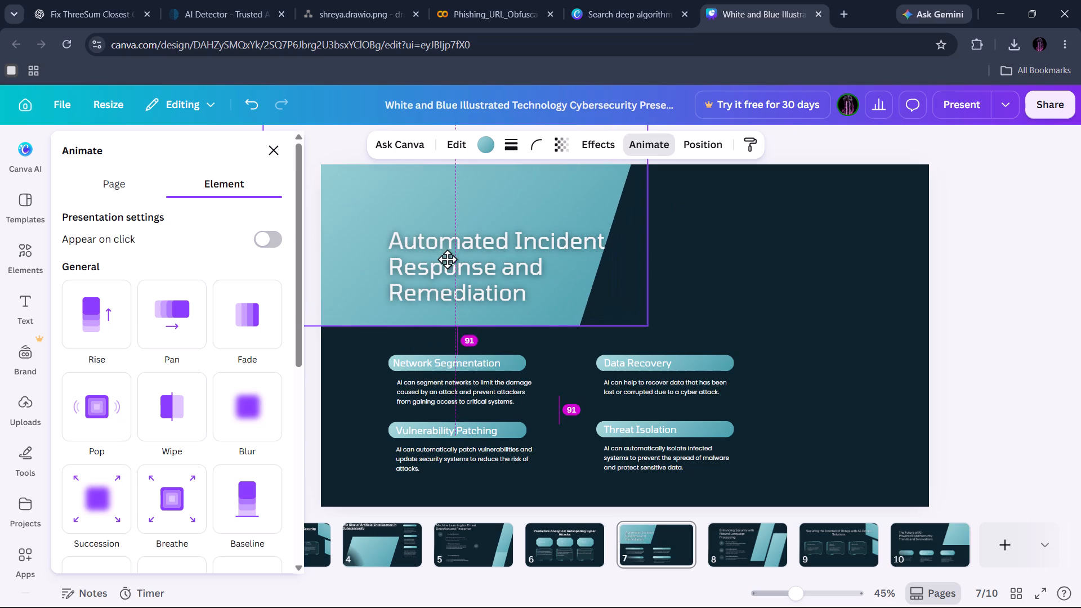
left_click_drag(447, 259, 450, 260)
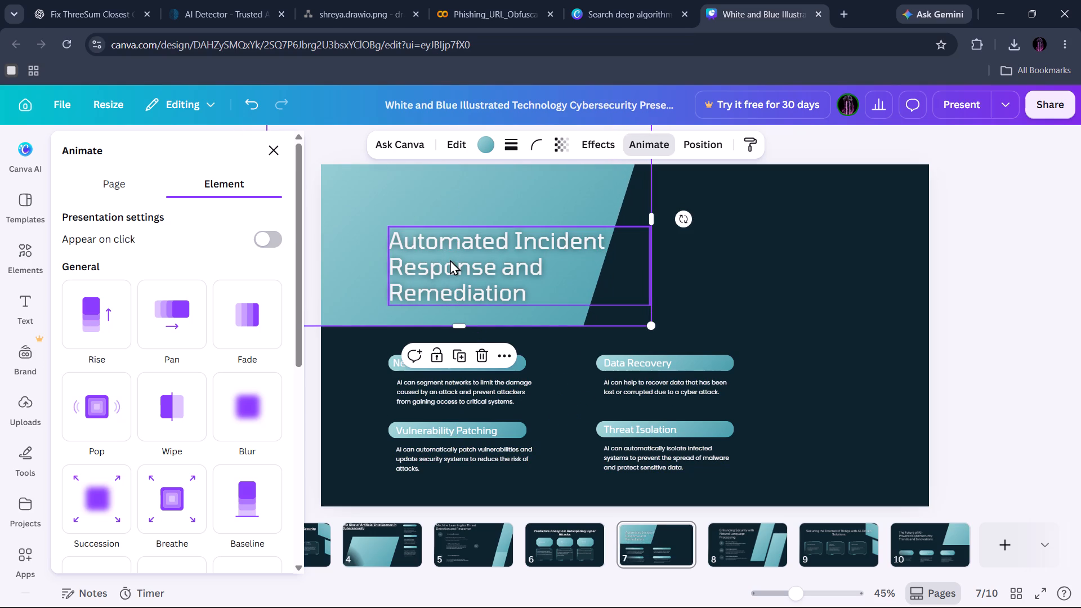
Move the Automated Incident Response and Remediation title on slide 7 up into the slide's upper-left corner.
left_click(525, 248)
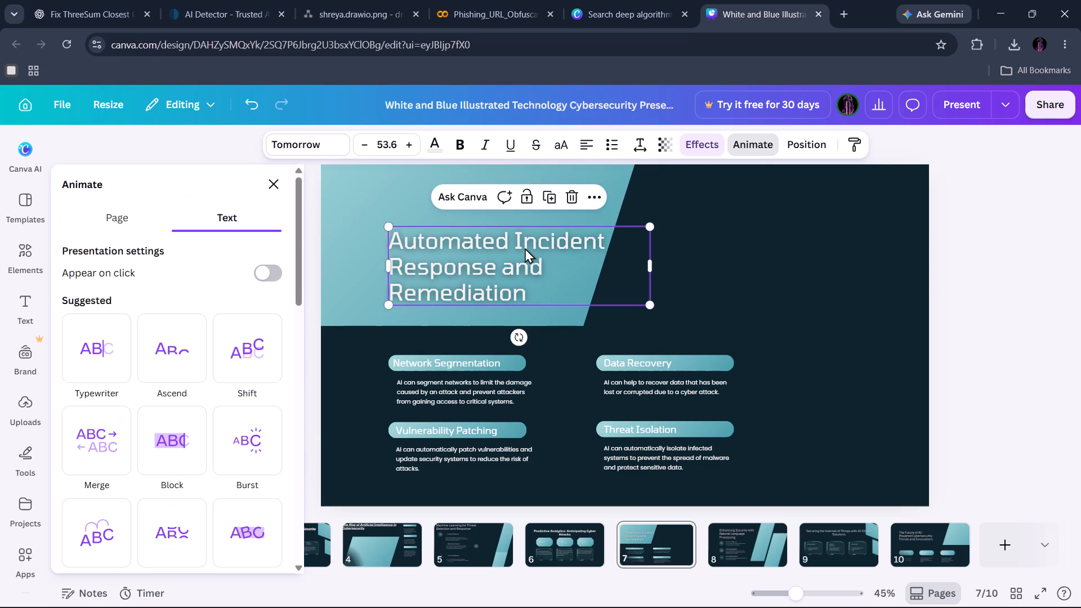
left_click_drag(525, 248, 475, 204)
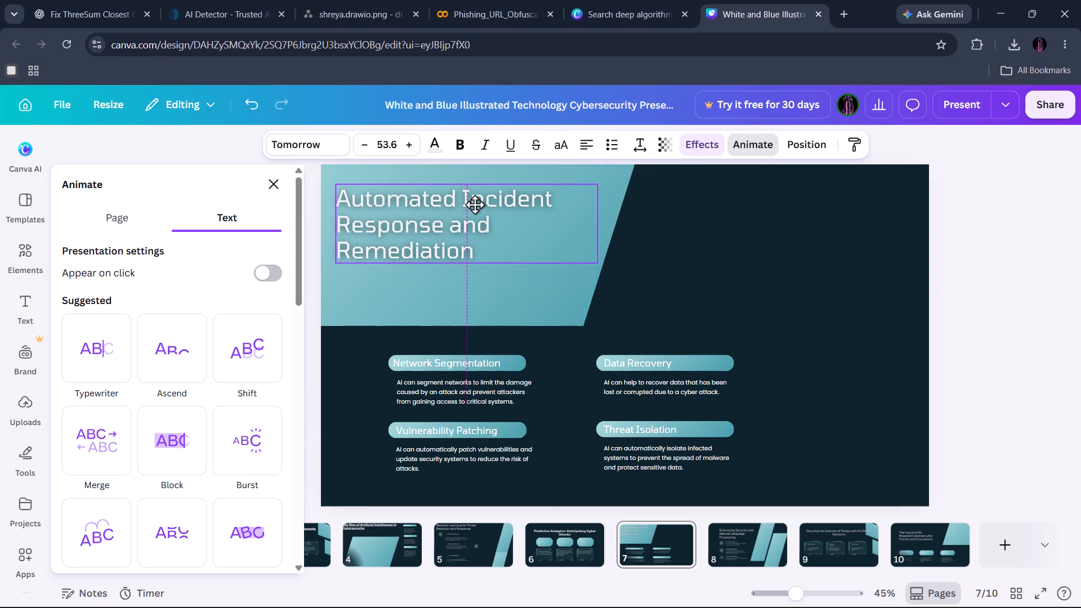
left_click_drag(475, 204, 474, 204)
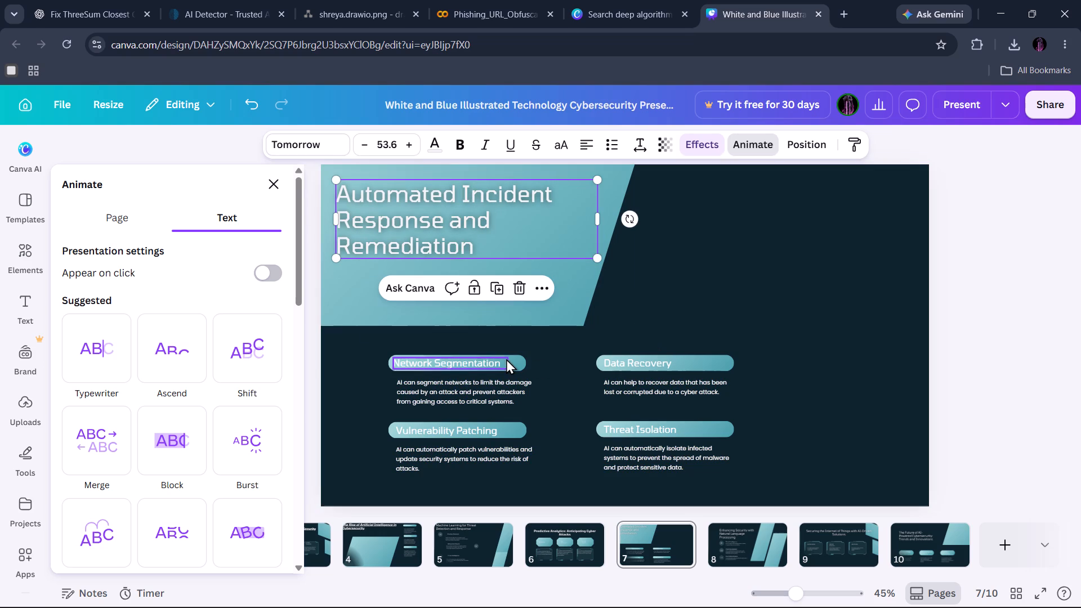
Move the Network Segmentation heading, its bar and its description to the top of slide 7's empty right side.
left_click_drag(506, 359, 798, 190)
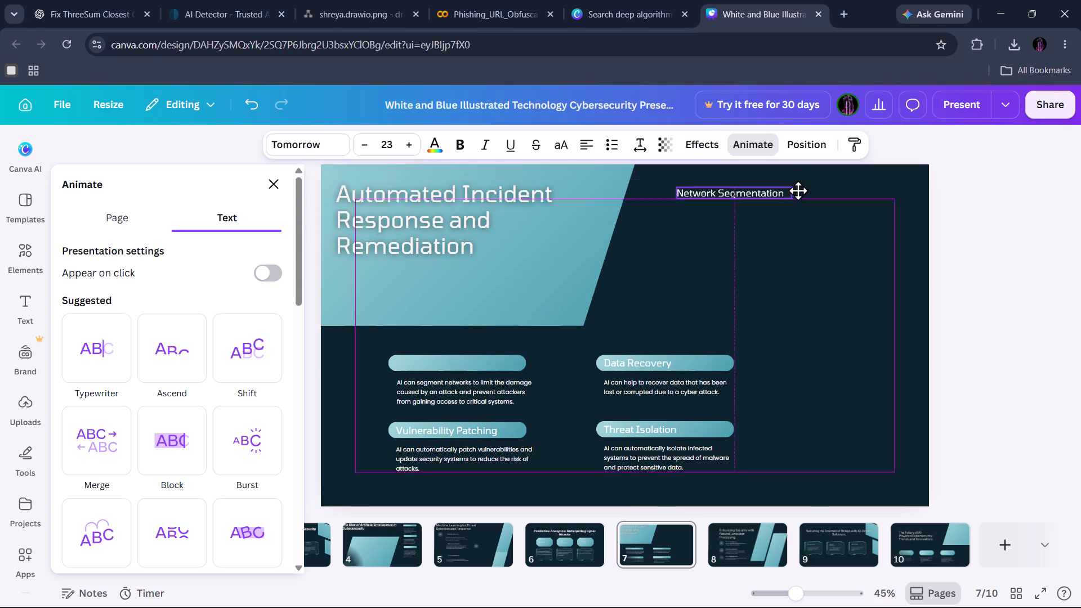
left_click_drag(798, 190, 796, 191)
left_click_drag(508, 368, 662, 300)
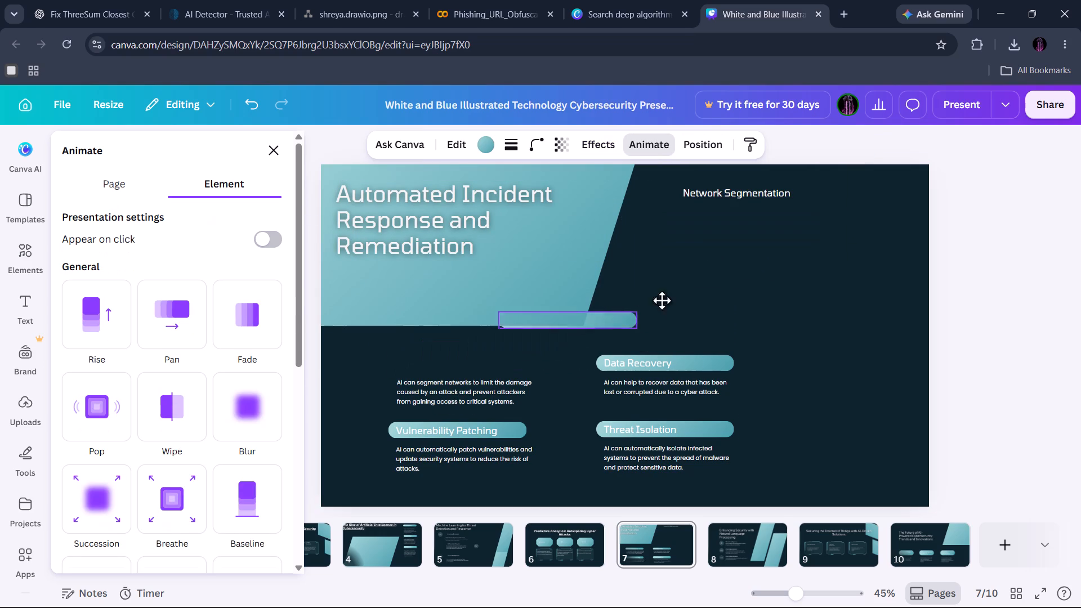
left_click_drag(662, 300, 790, 197)
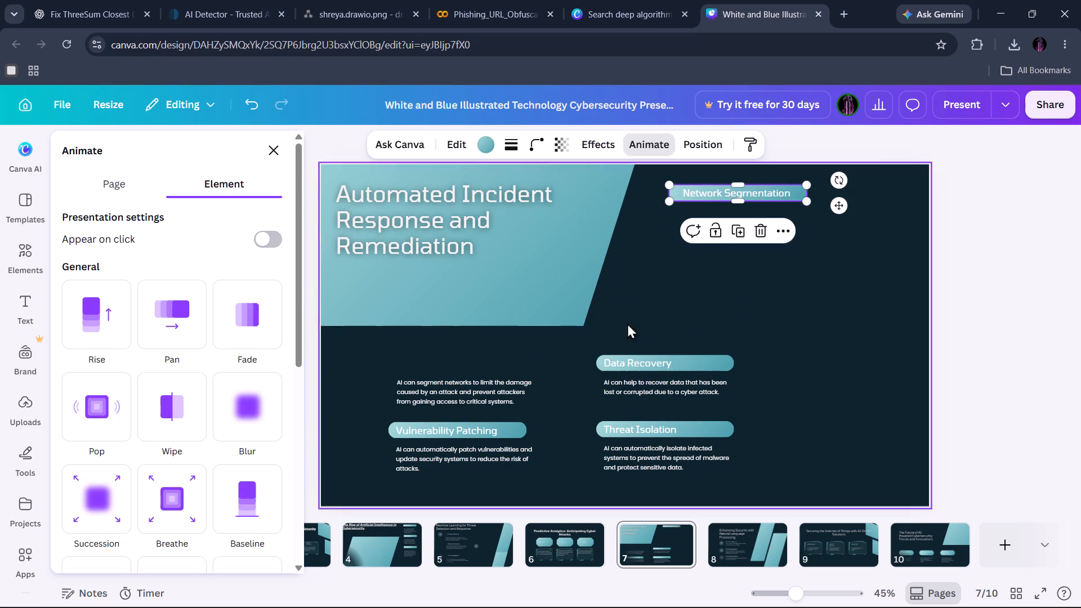
left_click_drag(490, 390, 768, 222)
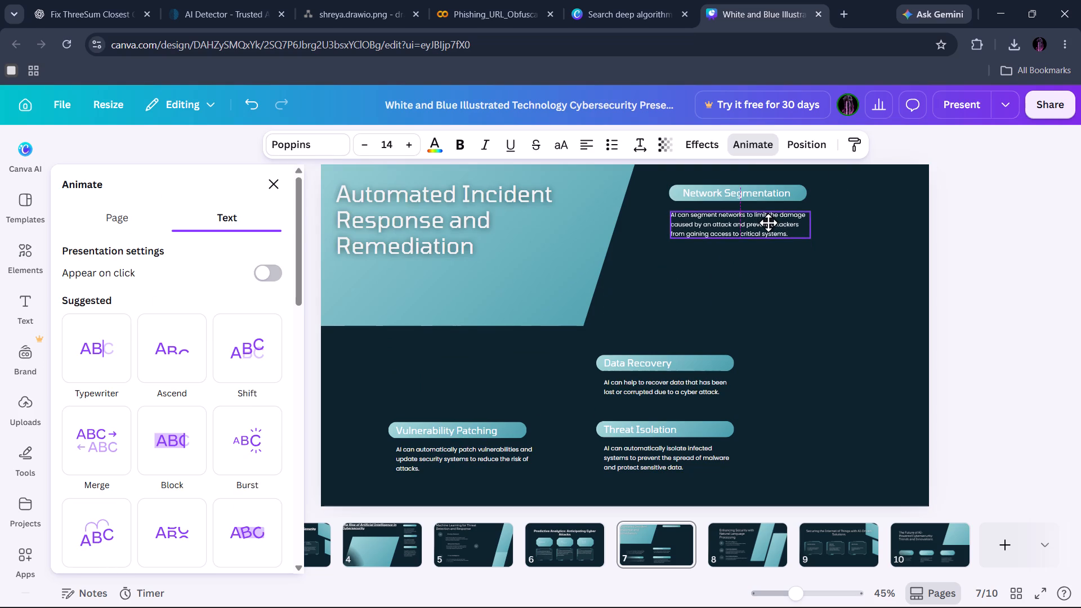
left_click_drag(768, 222, 774, 222)
left_click_drag(774, 222, 772, 222)
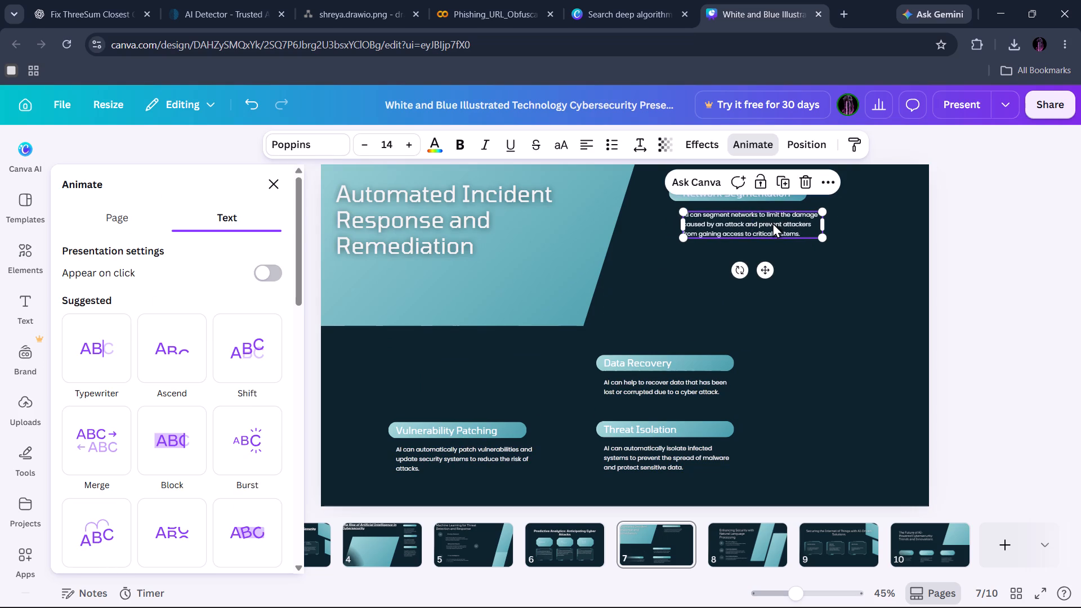
left_click_drag(772, 222, 768, 222)
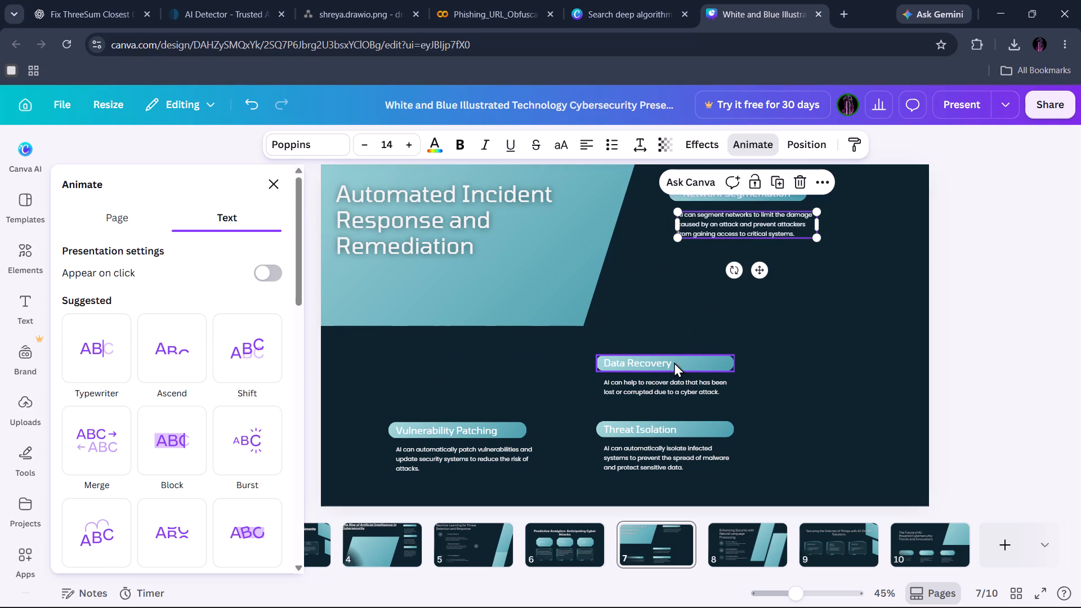
Place the Data Recovery heading, bar and description directly below the Network Segmentation block, aligned with its text.
left_click_drag(674, 362, 745, 260)
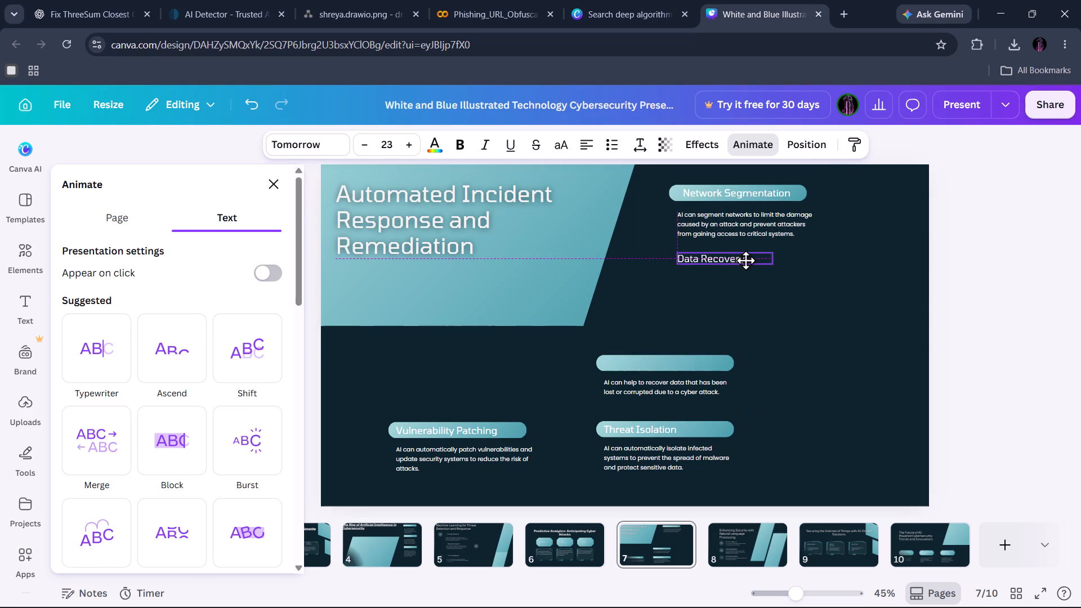
left_click_drag(745, 260, 751, 261)
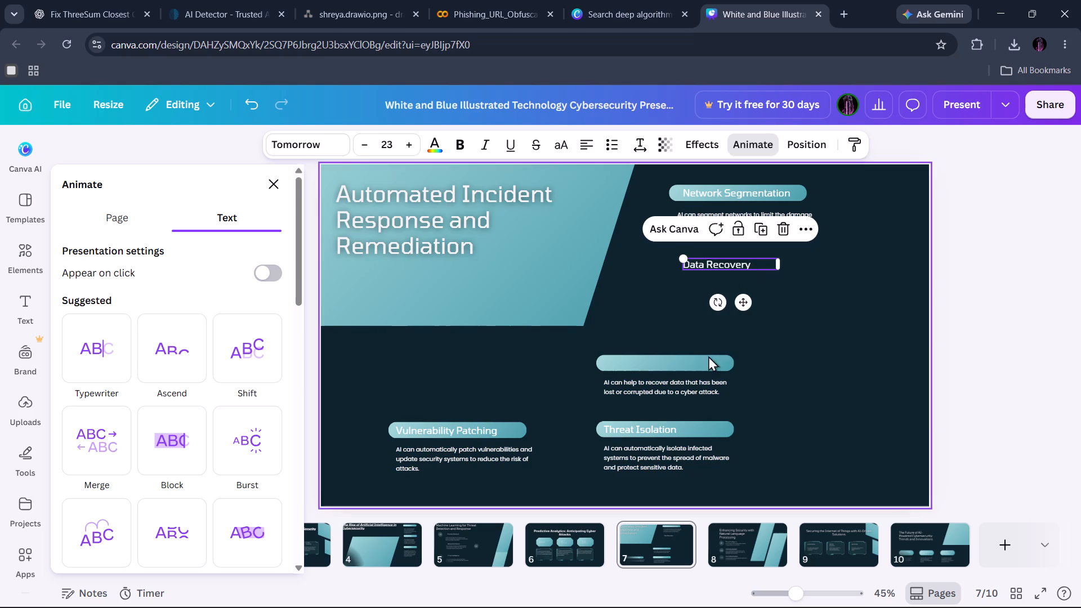
left_click_drag(703, 364, 775, 265)
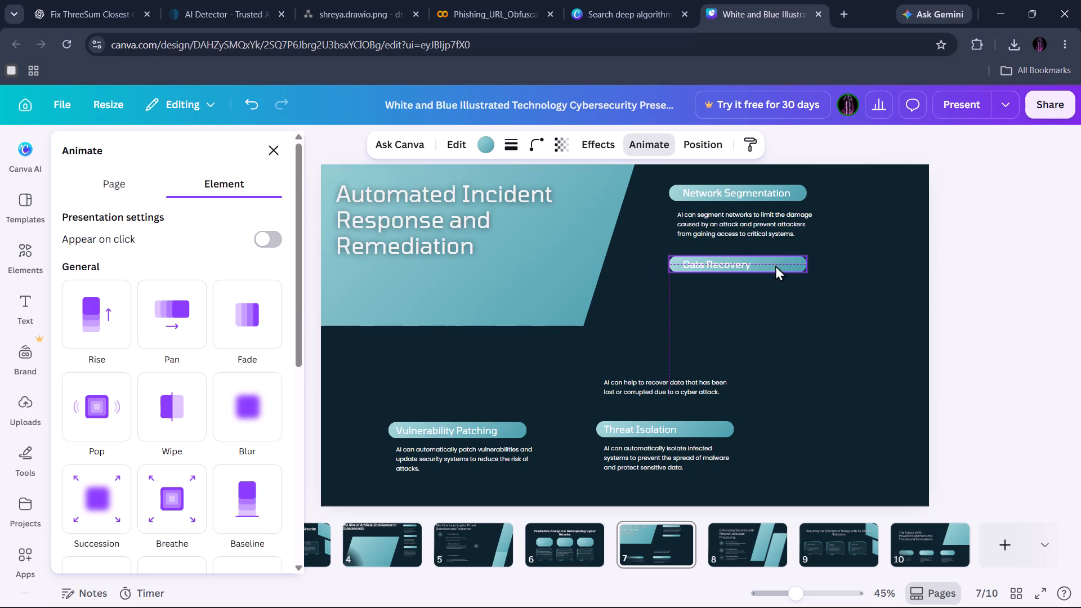
left_click_drag(700, 385, 769, 292)
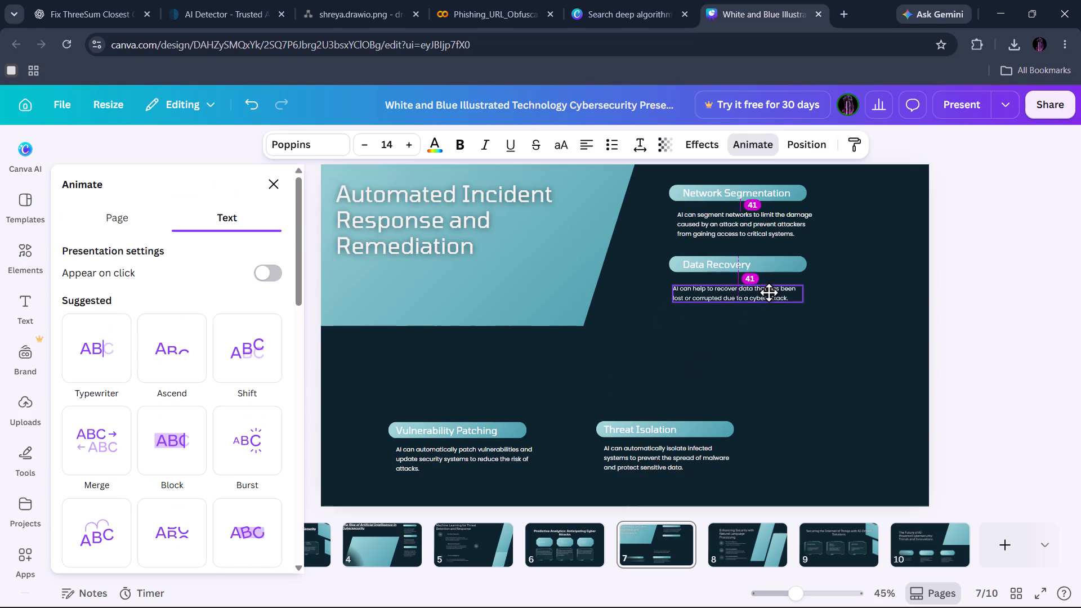
left_click_drag(769, 292, 774, 288)
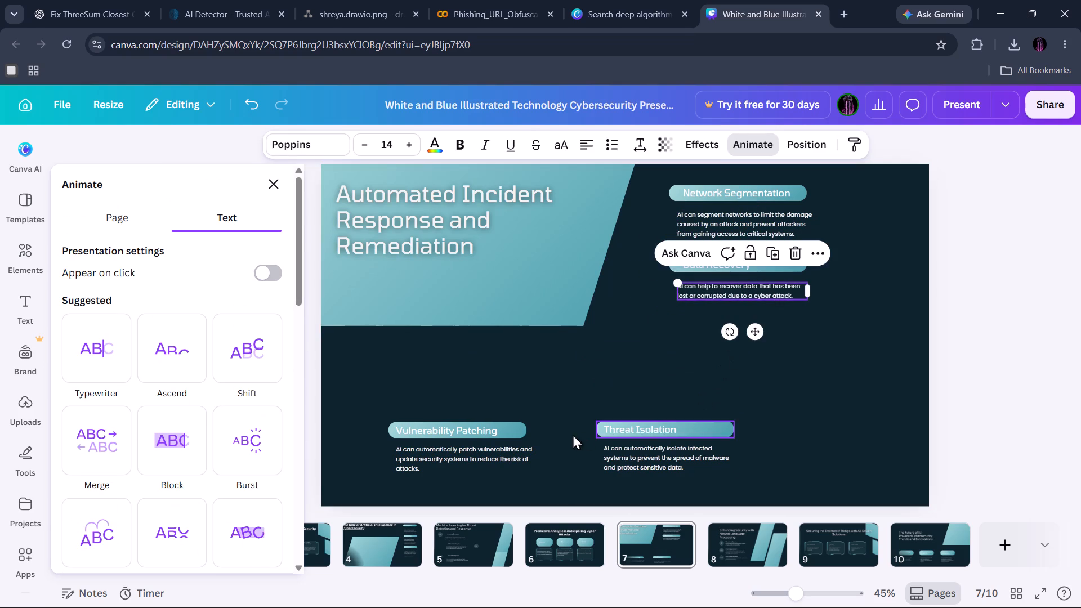
Place the Vulnerability Patching heading, bar and description below the Data Recovery block in the right-hand column of the slide.
left_click_drag(496, 427, 792, 323)
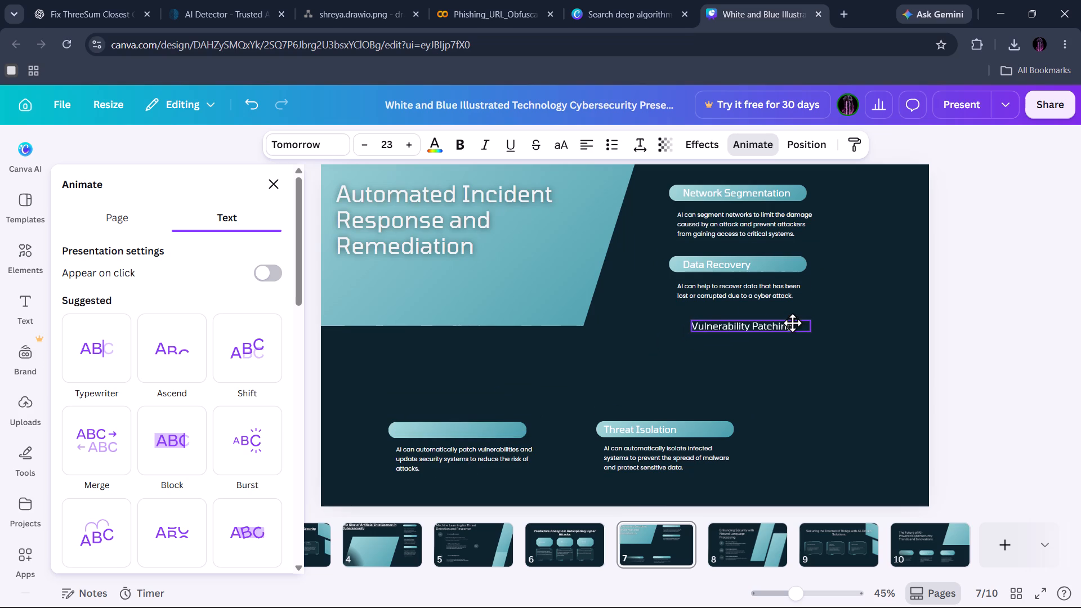
left_click_drag(792, 323, 782, 318)
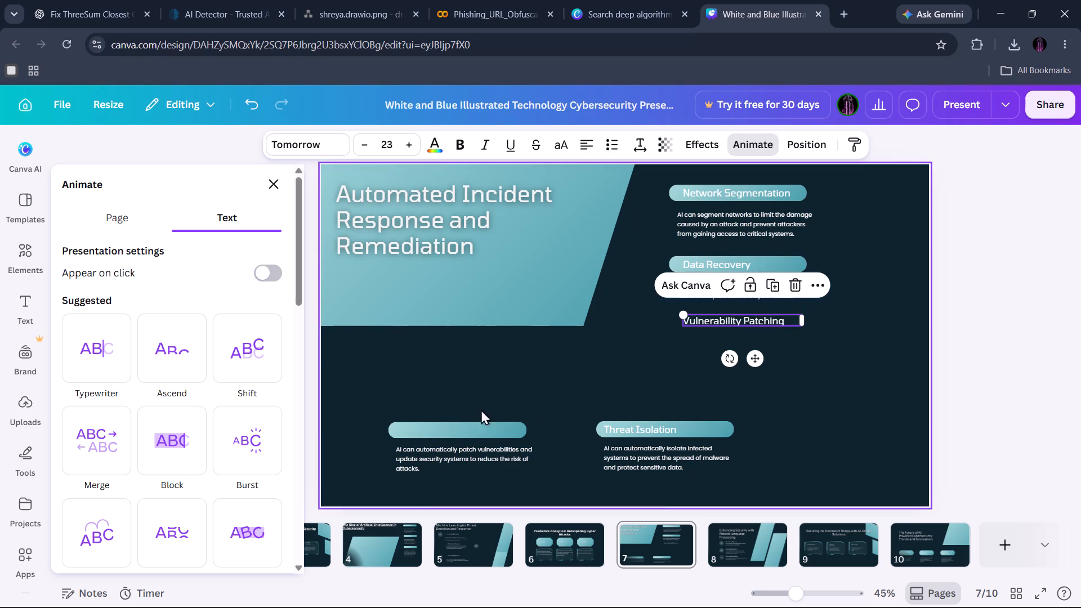
left_click_drag(466, 423, 750, 311)
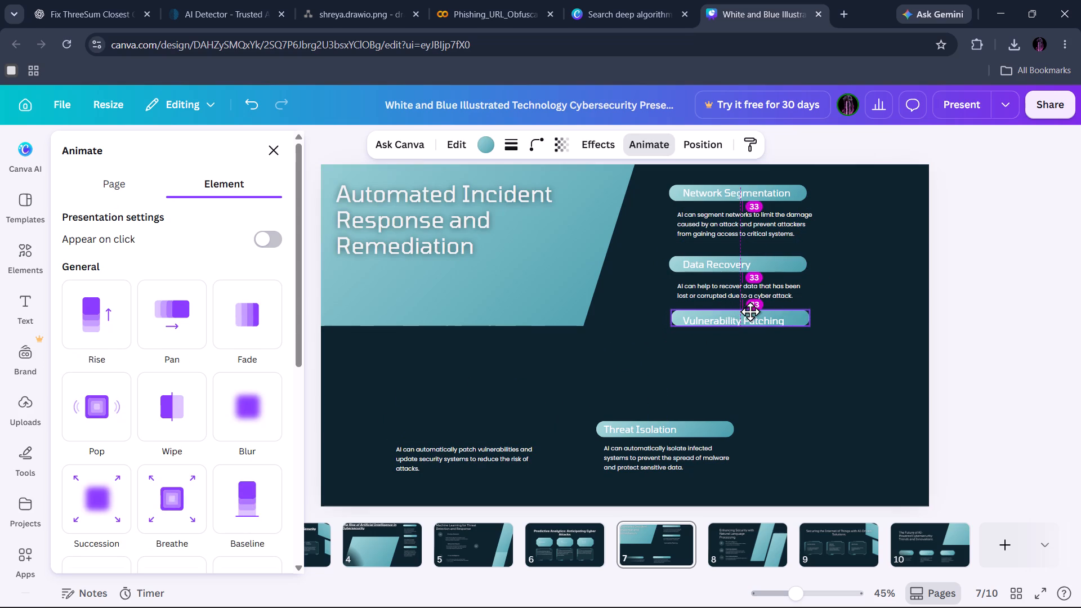
left_click_drag(750, 311, 751, 316)
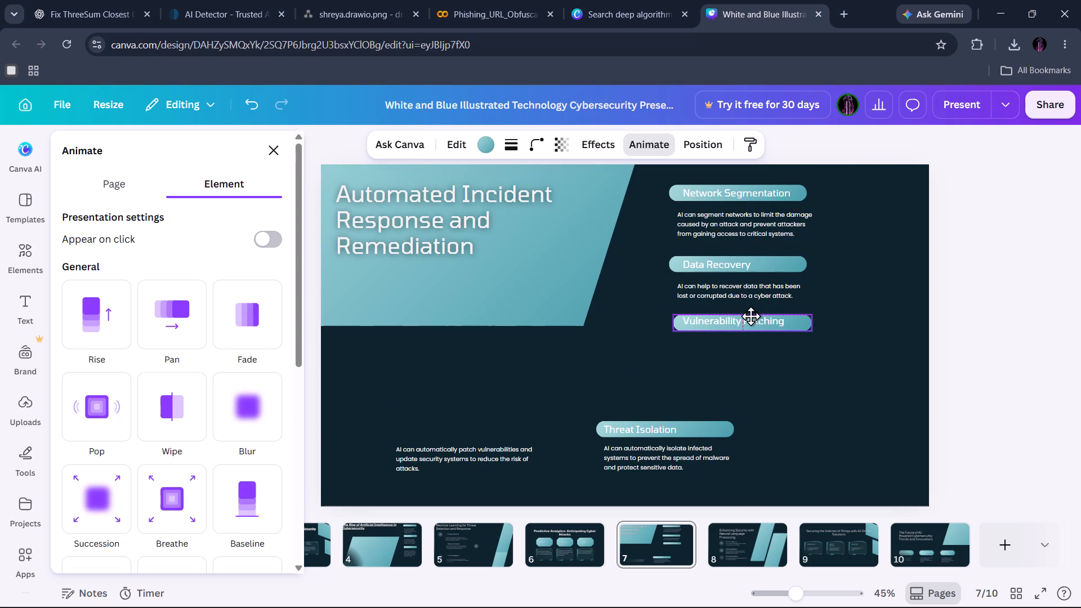
left_click_drag(751, 316, 745, 316)
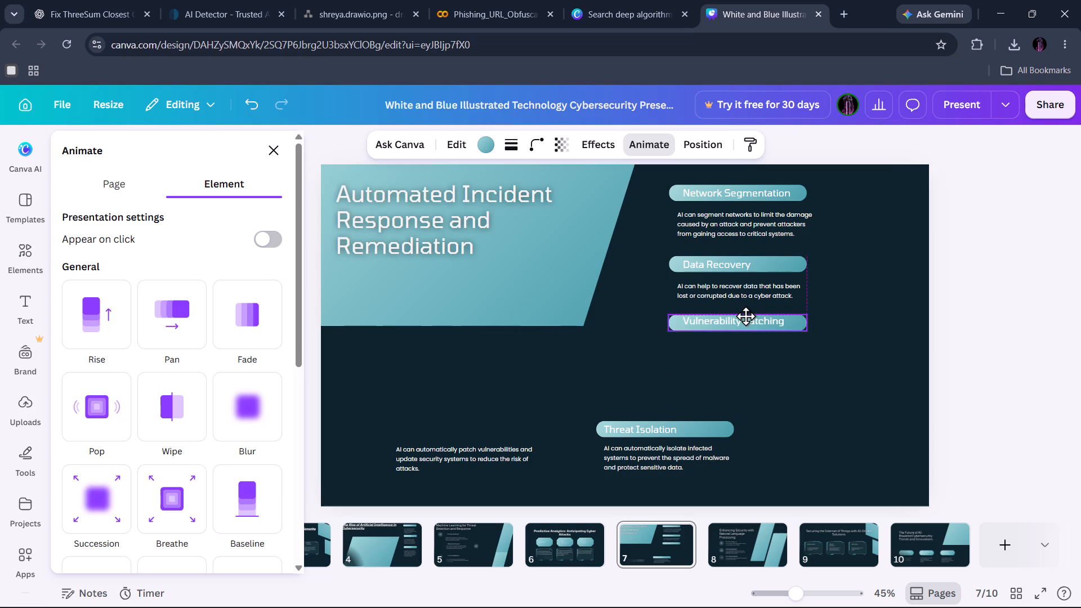
left_click_drag(745, 316, 756, 316)
left_click(697, 387)
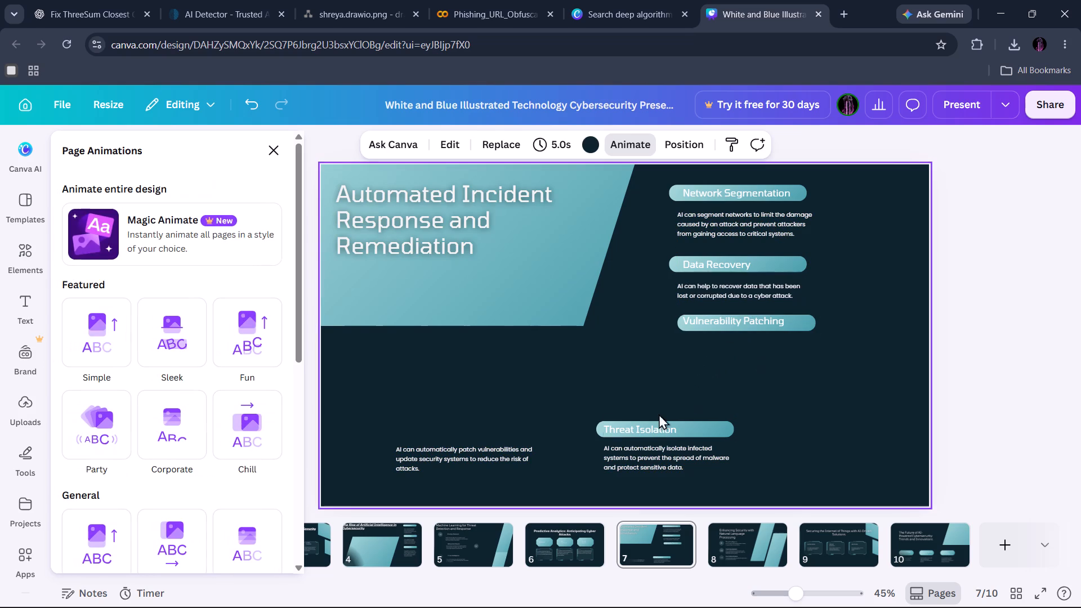
left_click_drag(515, 450, 797, 349)
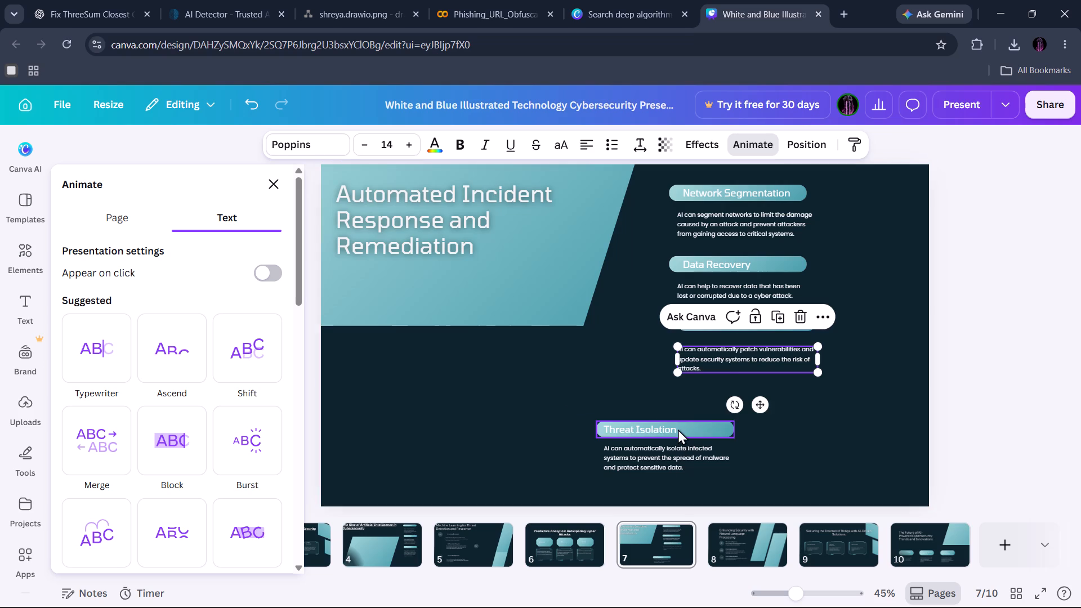
Move the Threat Isolation heading and its bar below the Vulnerability Patching description, aligning the bar with the one above.
left_click_drag(678, 429, 755, 395)
left_click_drag(689, 429, 759, 394)
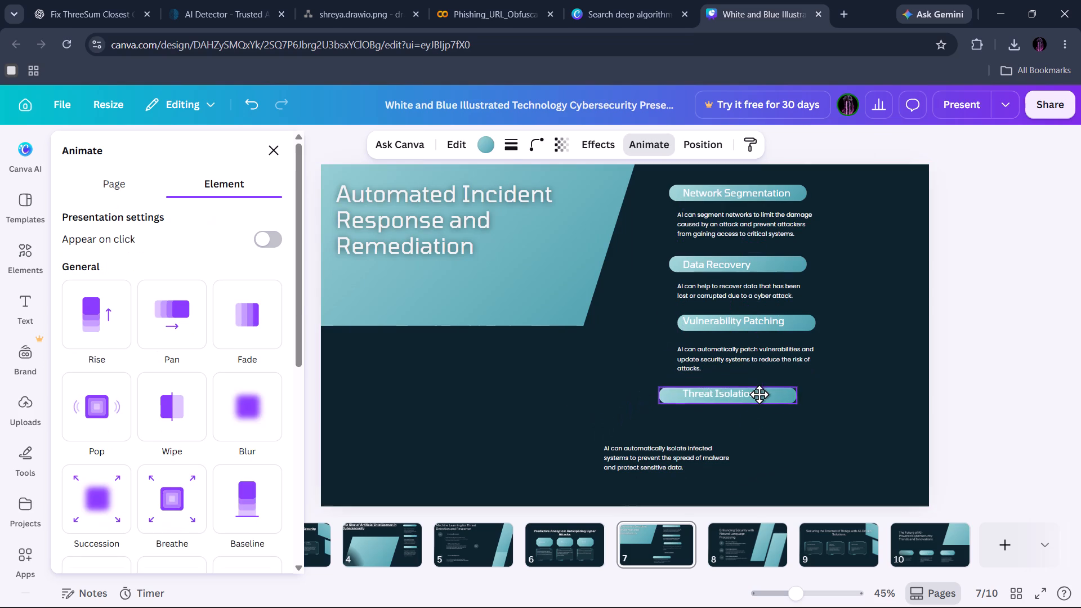
left_click_drag(759, 394, 776, 390)
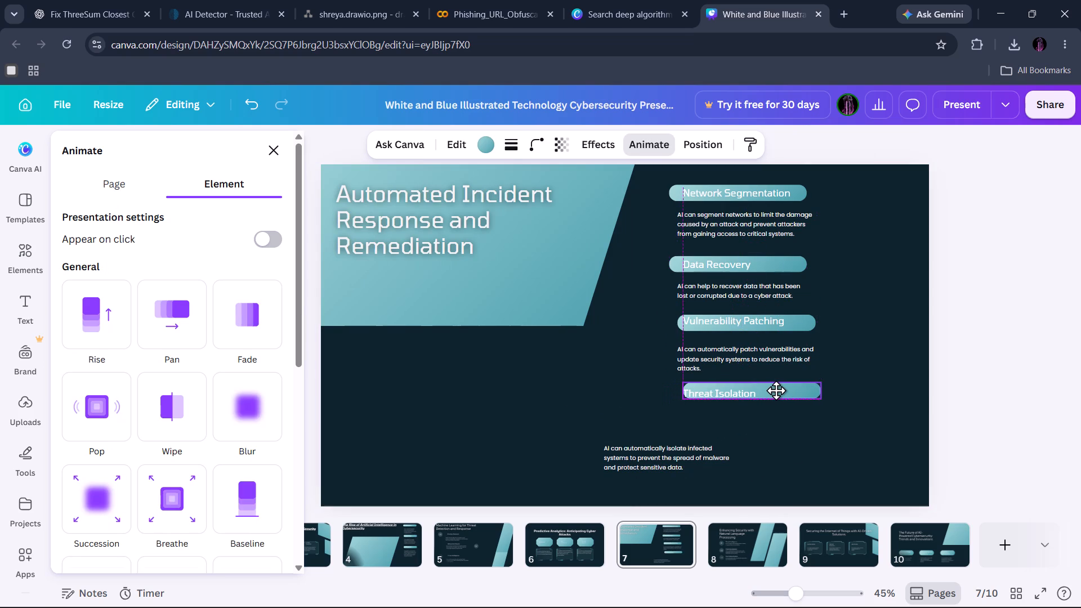
left_click_drag(776, 390, 768, 390)
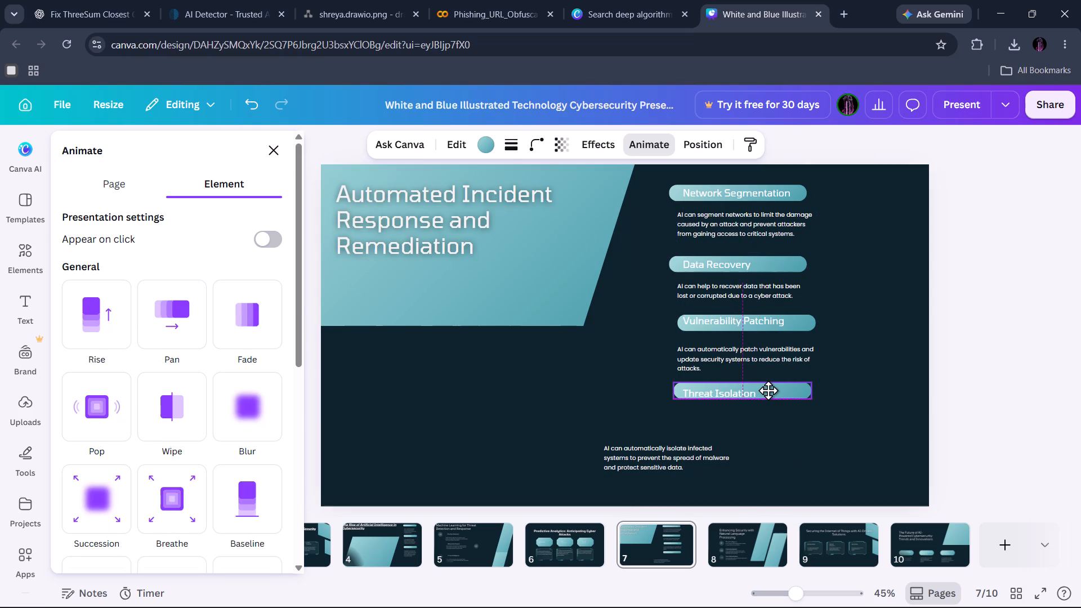
left_click_drag(768, 390, 769, 390)
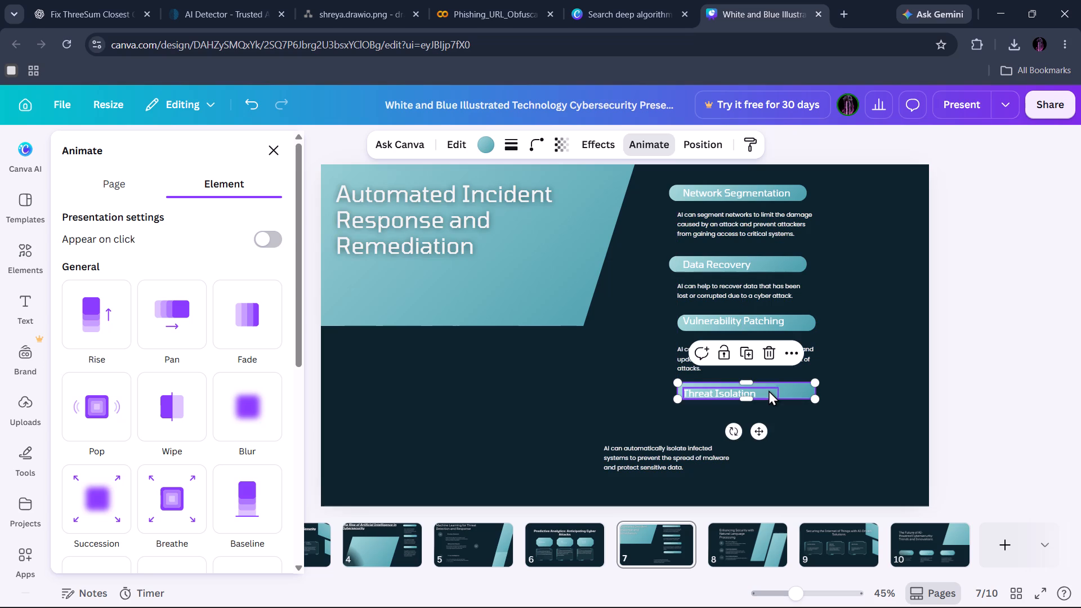
Shift the Data Recovery and Network Segmentation bars slightly right to line up with the two lower bars.
left_click_drag(671, 263, 673, 263)
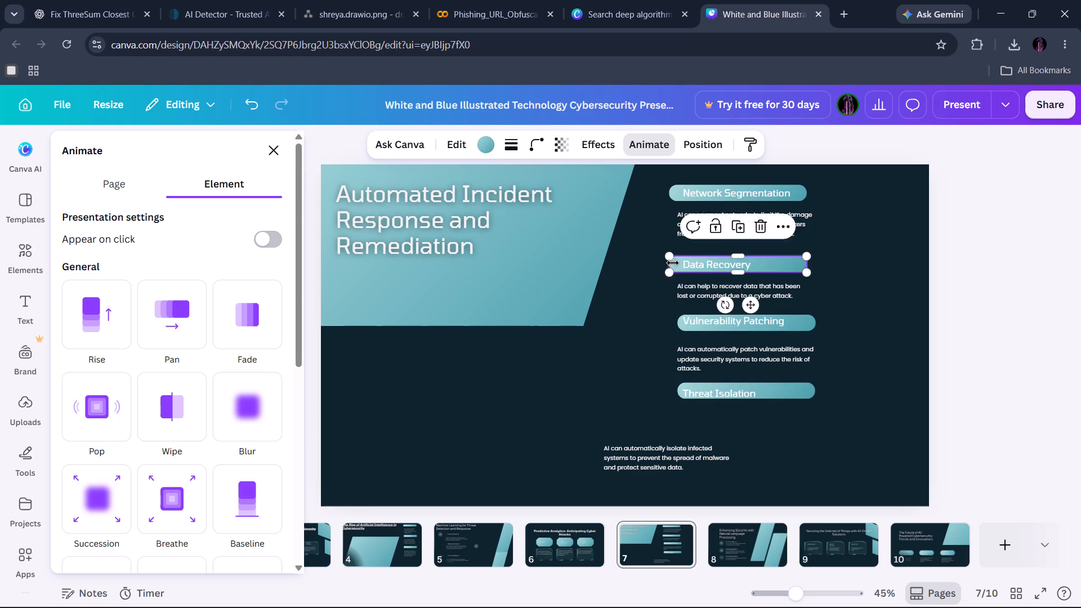
left_click_drag(673, 263, 678, 264)
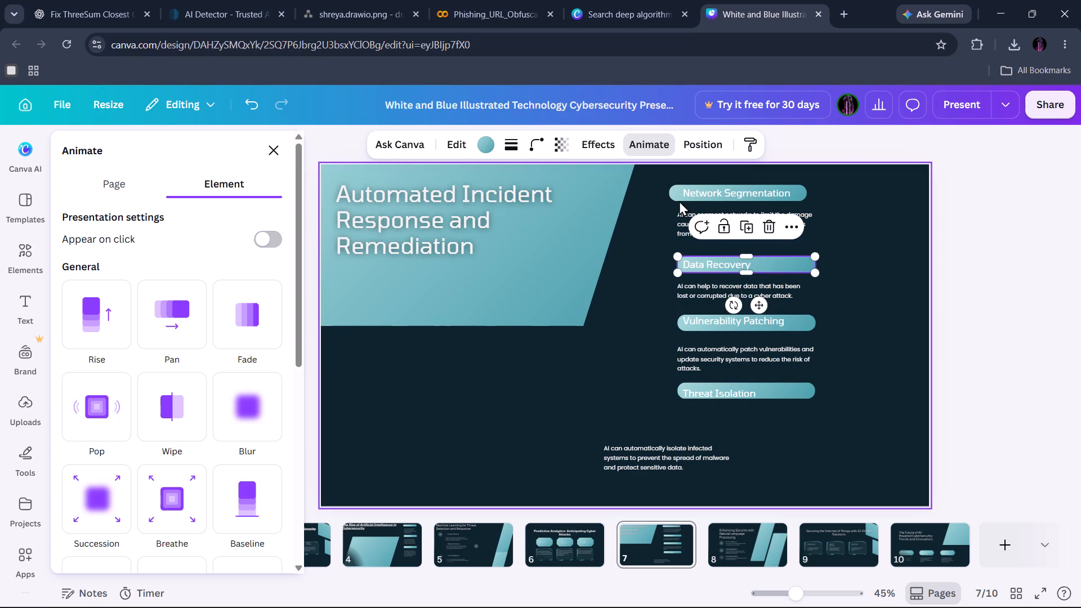
left_click_drag(678, 197, 687, 196)
Move the Threat Isolation description under its heading, left-aligned with the other descriptions in the column.
left_click_drag(675, 449, 753, 421)
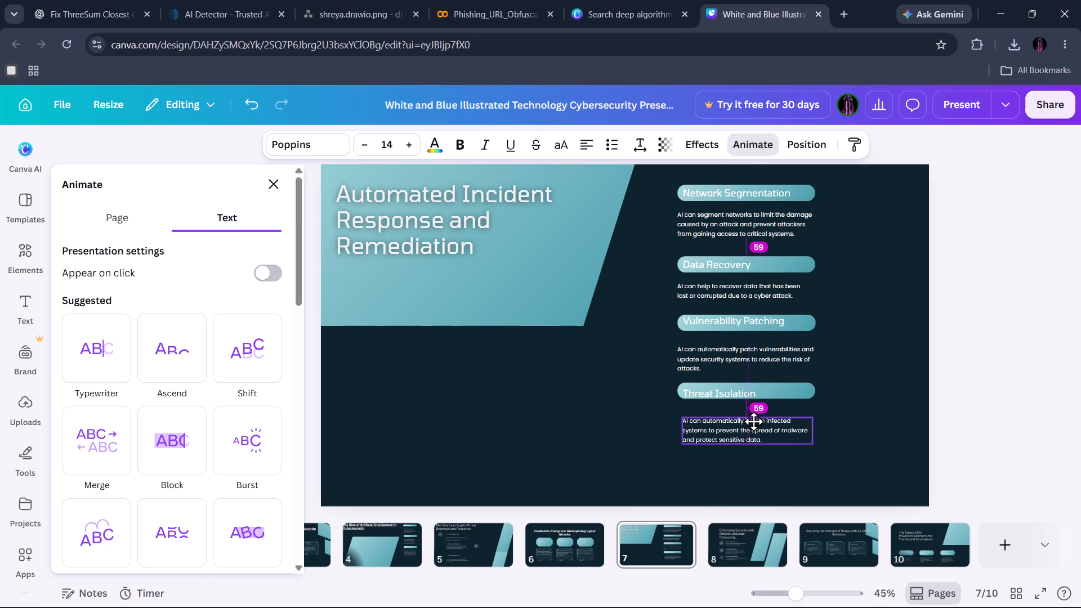
left_click_drag(753, 421, 749, 421)
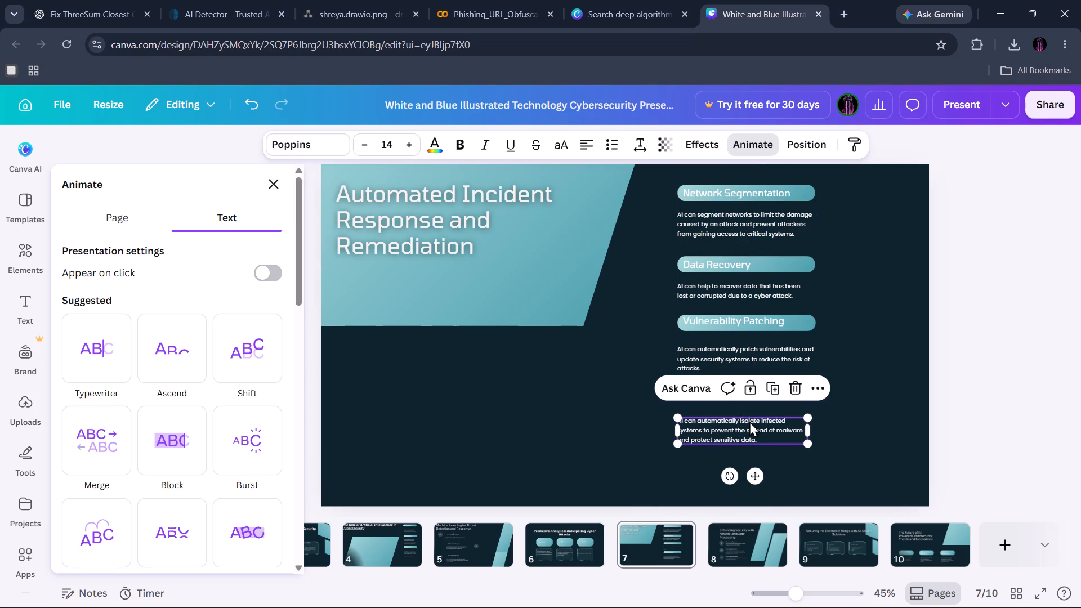
left_click(646, 410)
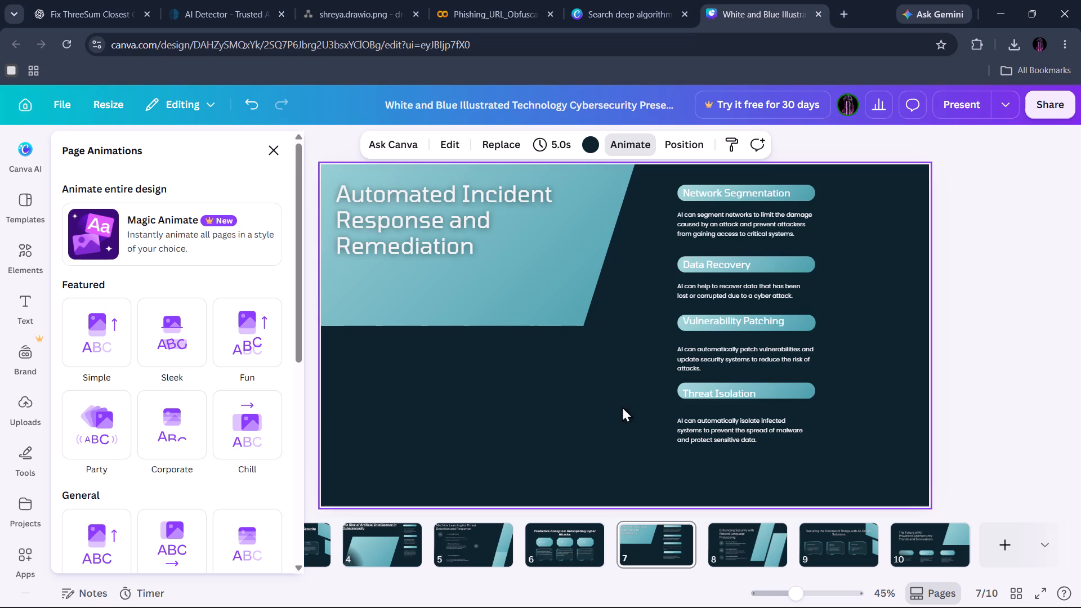
Move the large blue parallelogram down to slide 7's lower-left corner, below the title and clear of the text column.
left_click_drag(466, 299, 476, 463)
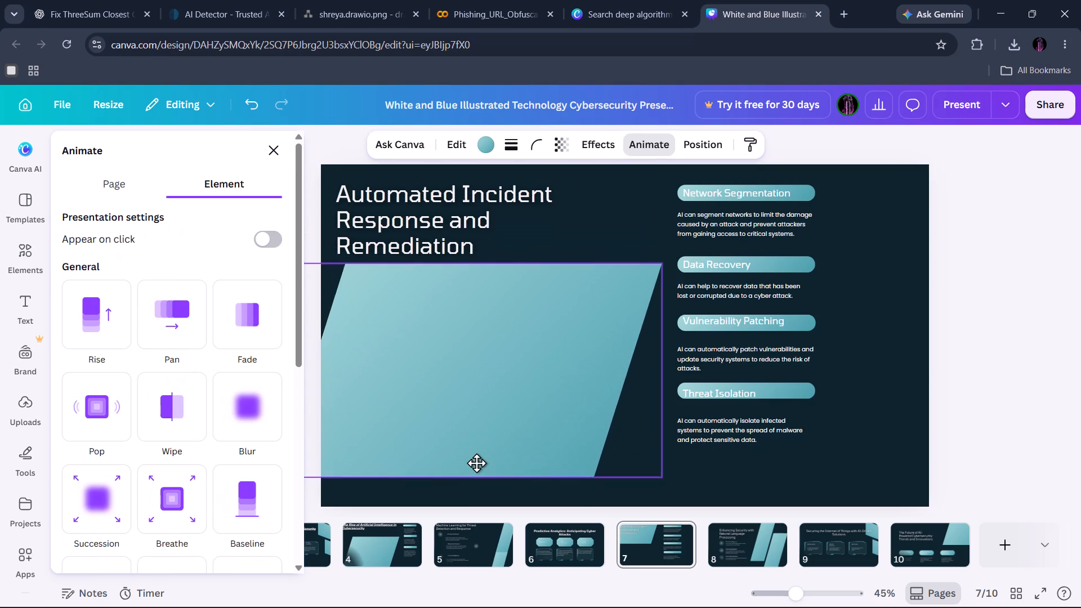
left_click_drag(476, 463, 517, 481)
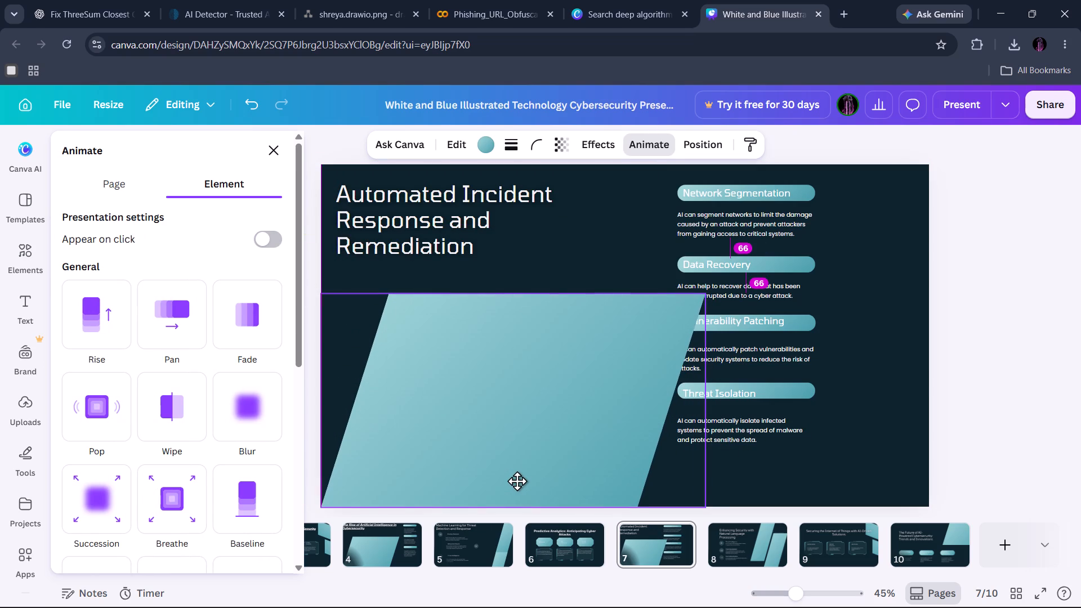
left_click_drag(517, 481, 513, 480)
left_click_drag(649, 309, 649, 310)
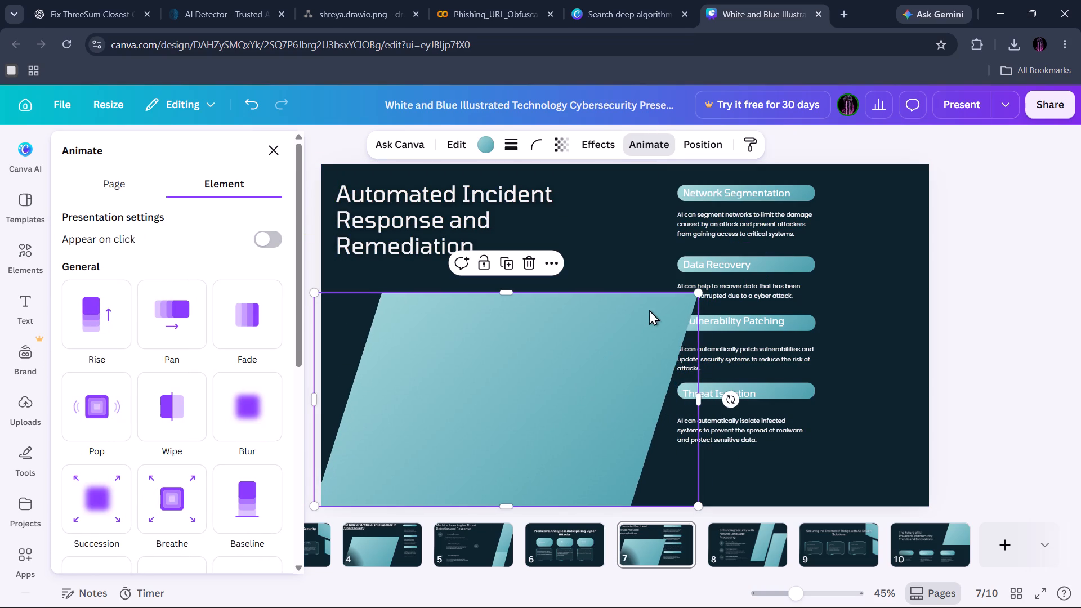
left_click_drag(649, 310, 584, 315)
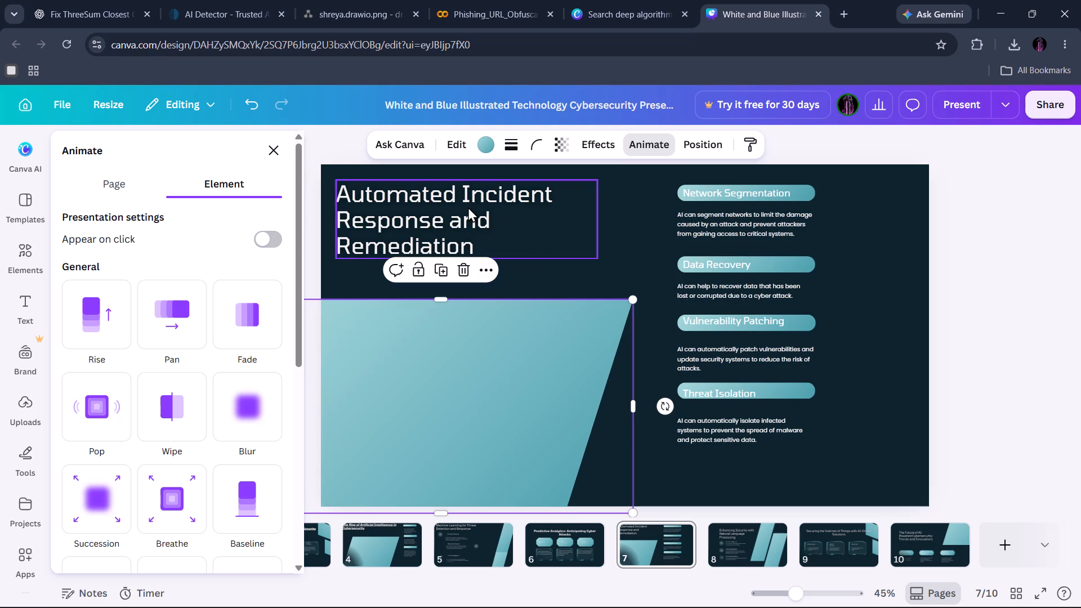
Make slide 7's Automated Incident Response and Remediation title bold, underlined and italic, and apply the Roll text animation.
left_click(475, 211)
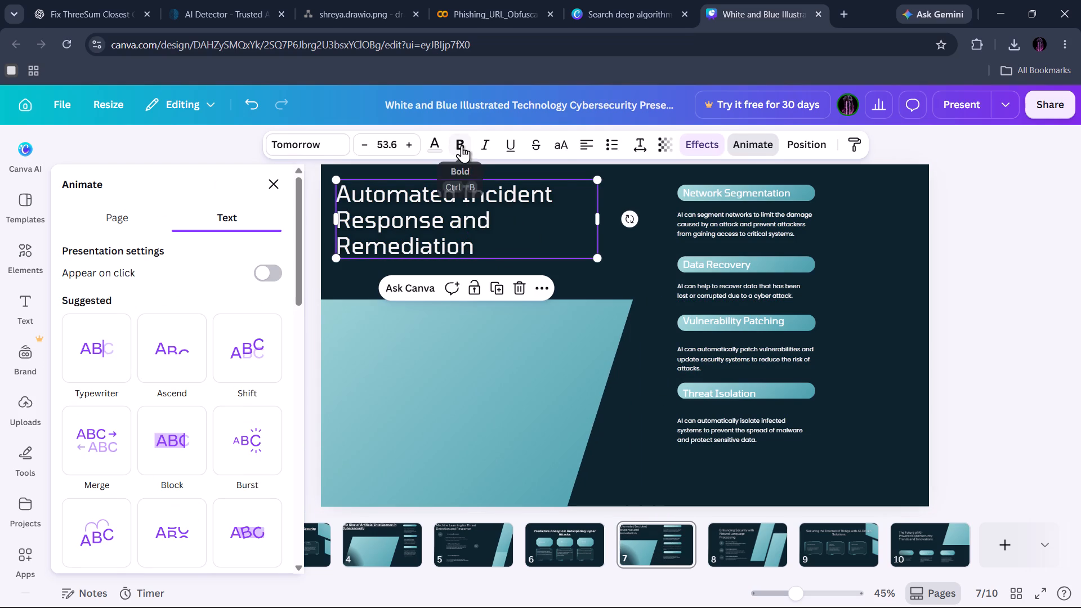
left_click(463, 145)
left_click(510, 145)
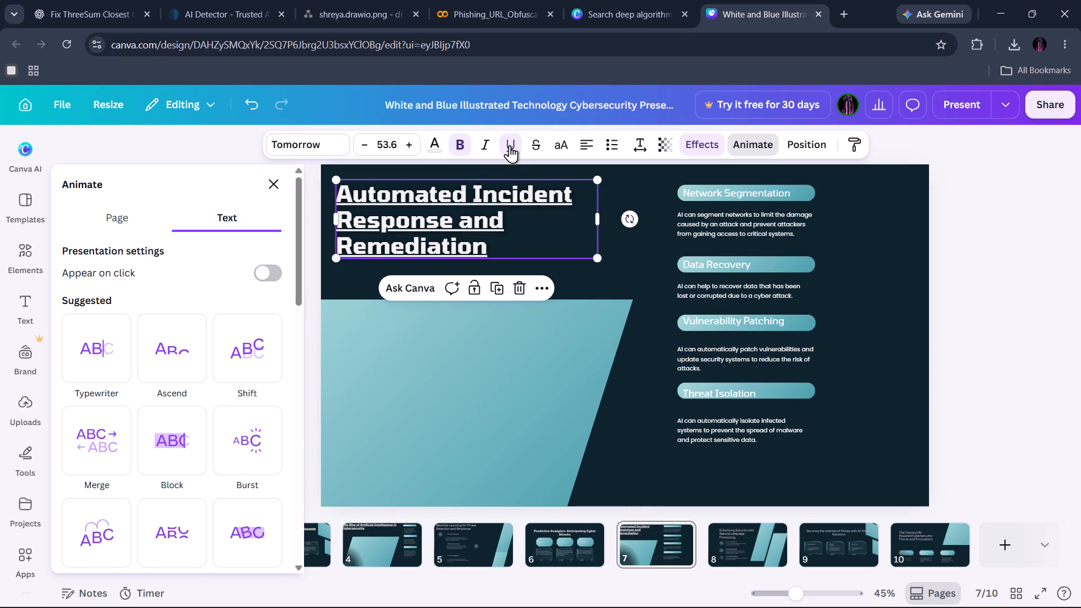
left_click(479, 145)
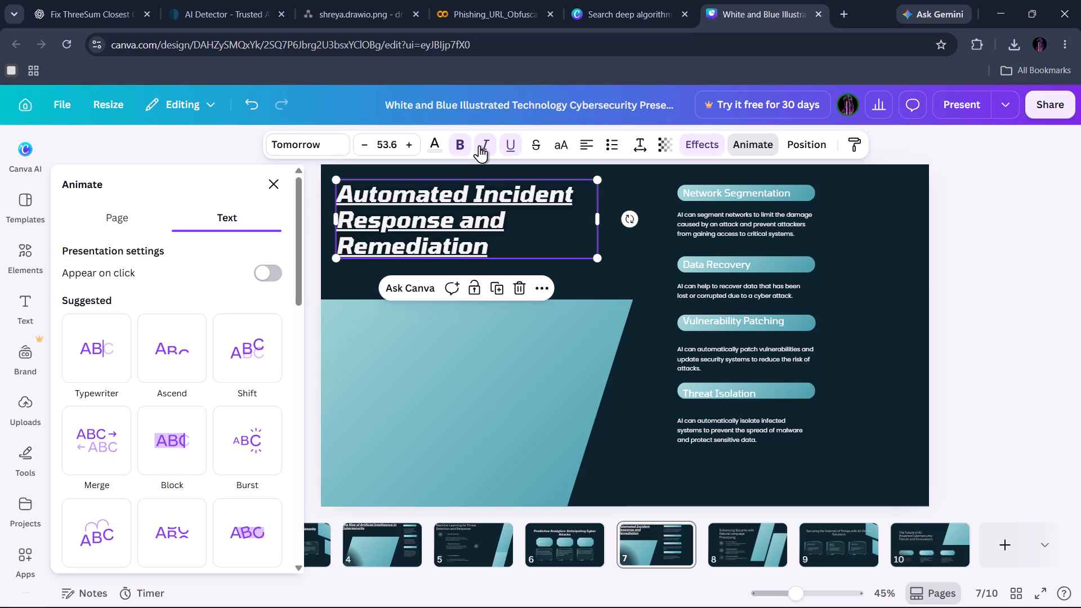
left_click(181, 536)
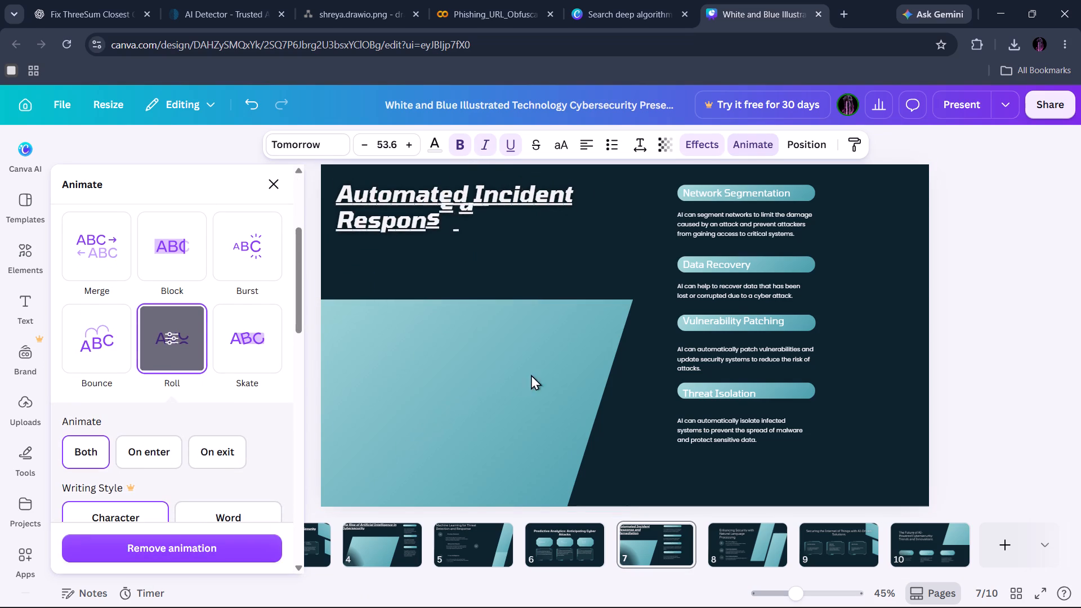
Open slide 8, Enhancing Security with Natural Language Processing.
left_click(738, 541)
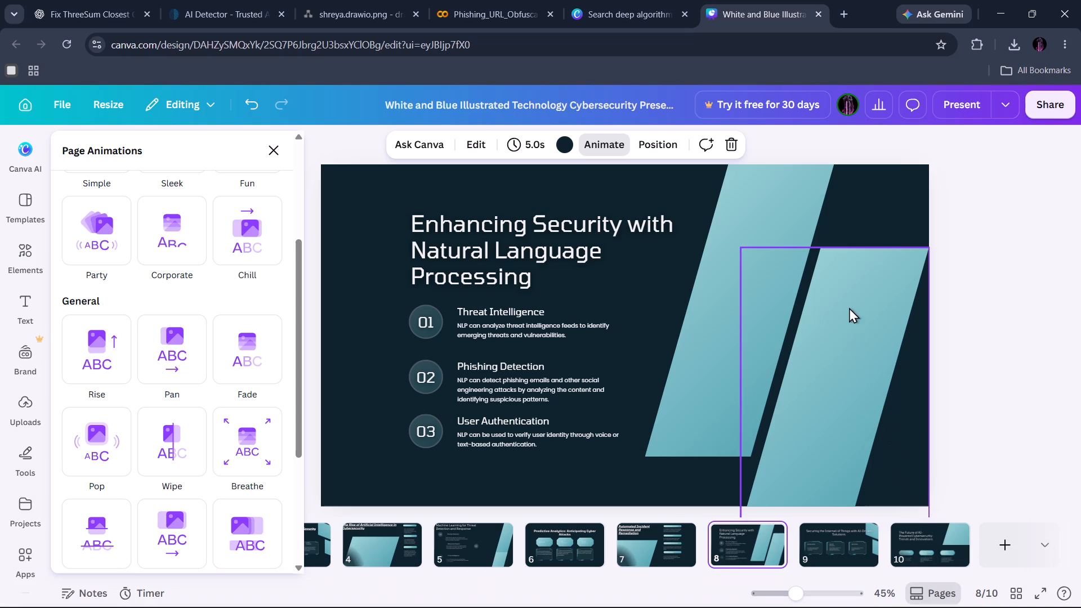
Leave the presentation window and close the YouTube window in Microsoft Edge.
left_click(1080, 0)
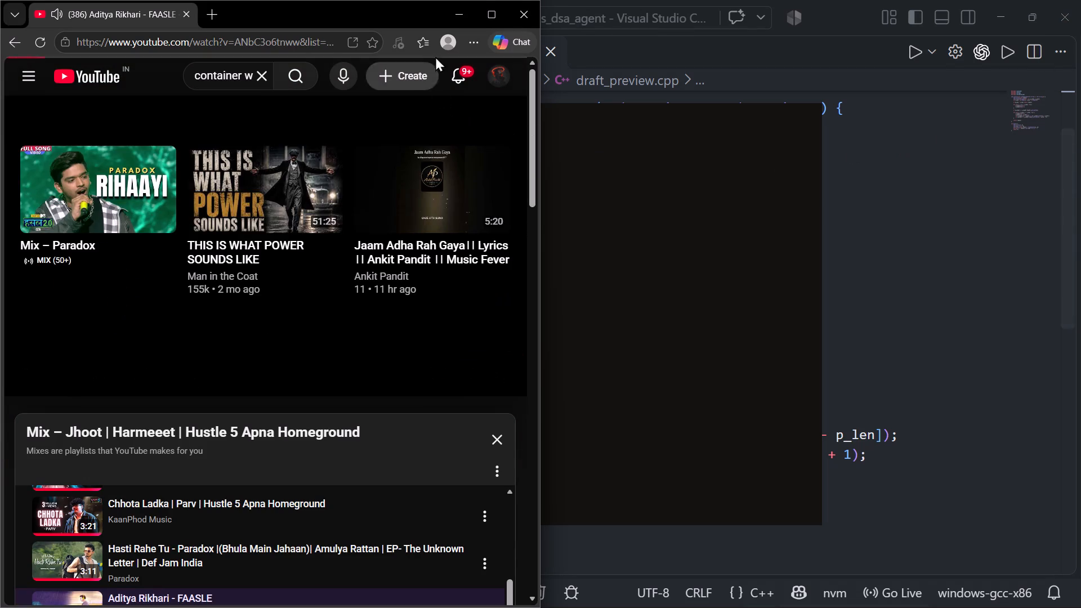
left_click(520, 14)
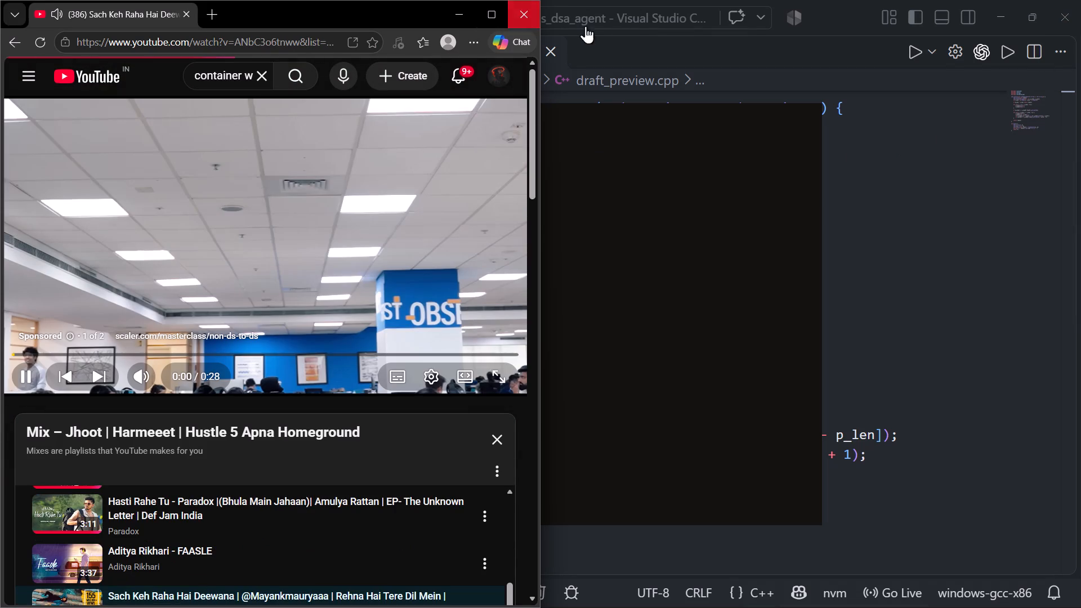